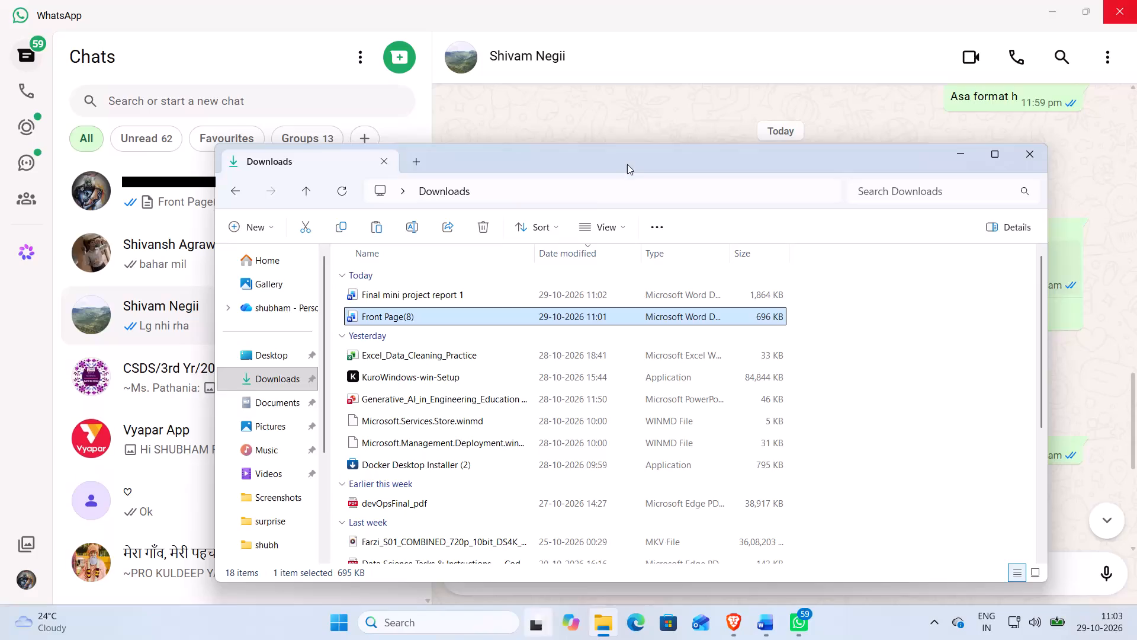
Open the "Final mini project report 1" document from Downloads in a maximized window and enable editing.
double_click(515, 303)
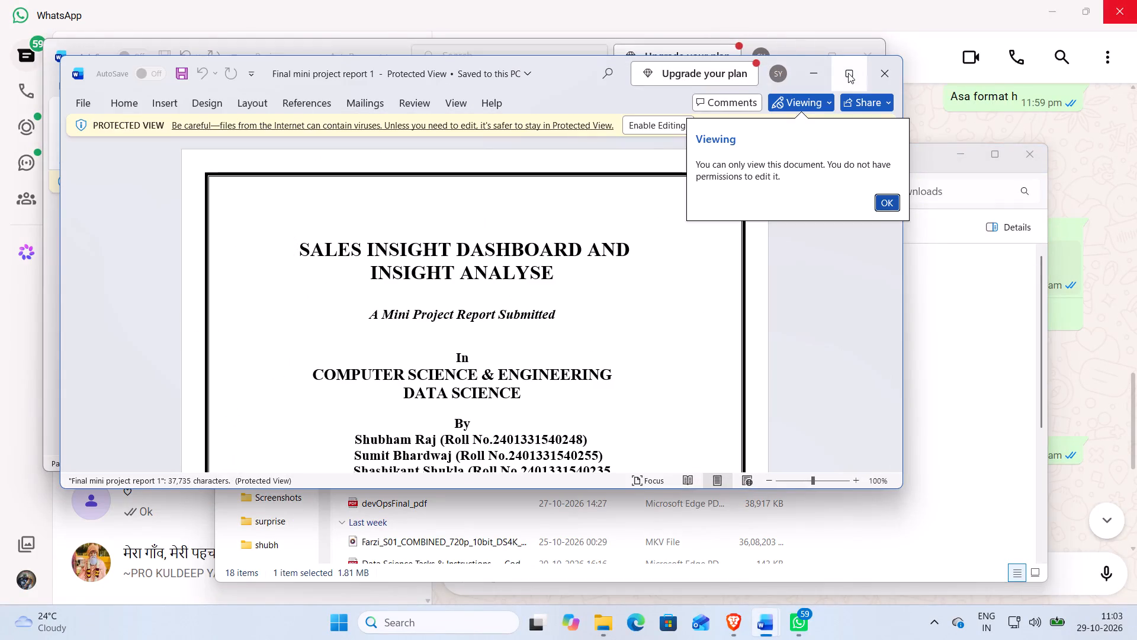
left_click(848, 73)
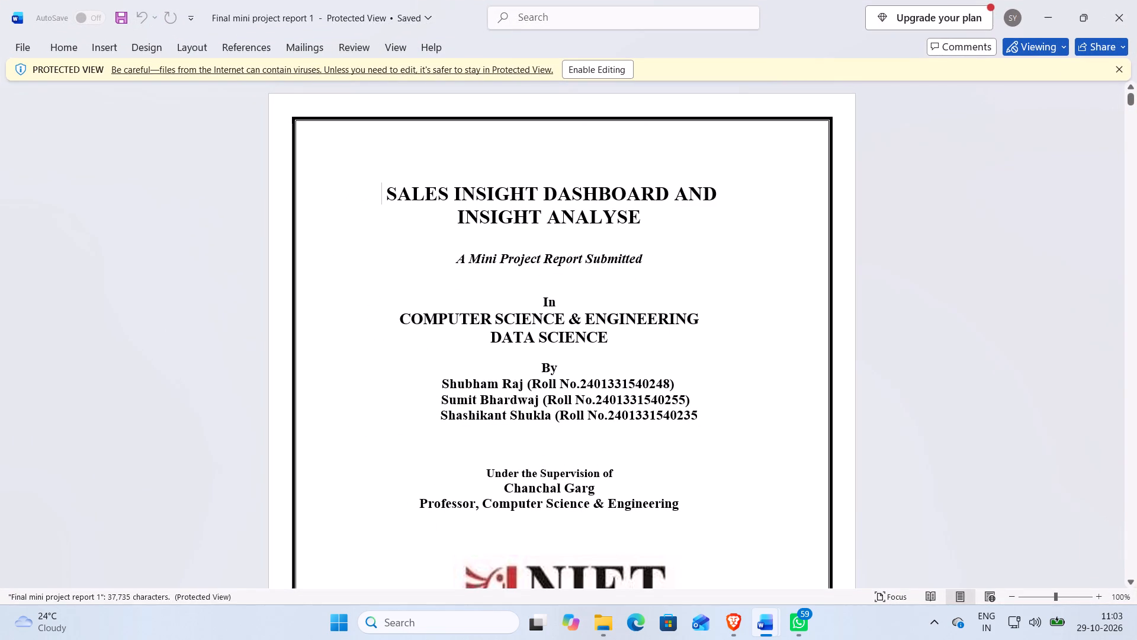
left_click(609, 66)
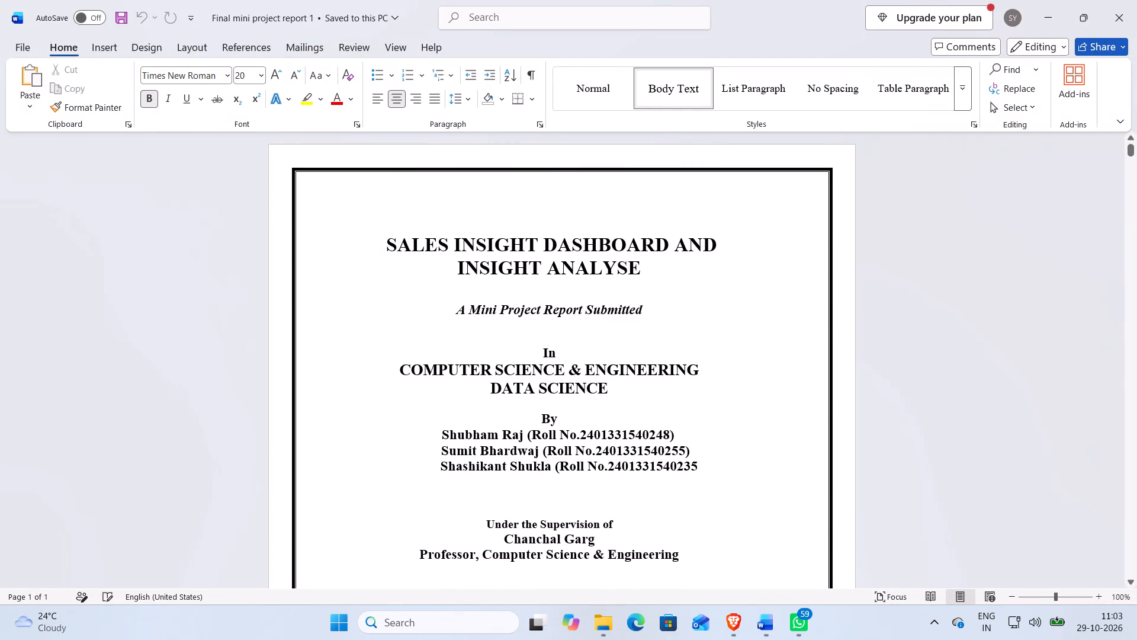
Replace the whole cover page title with the word "WASTE" followed by a space.
left_click(640, 270)
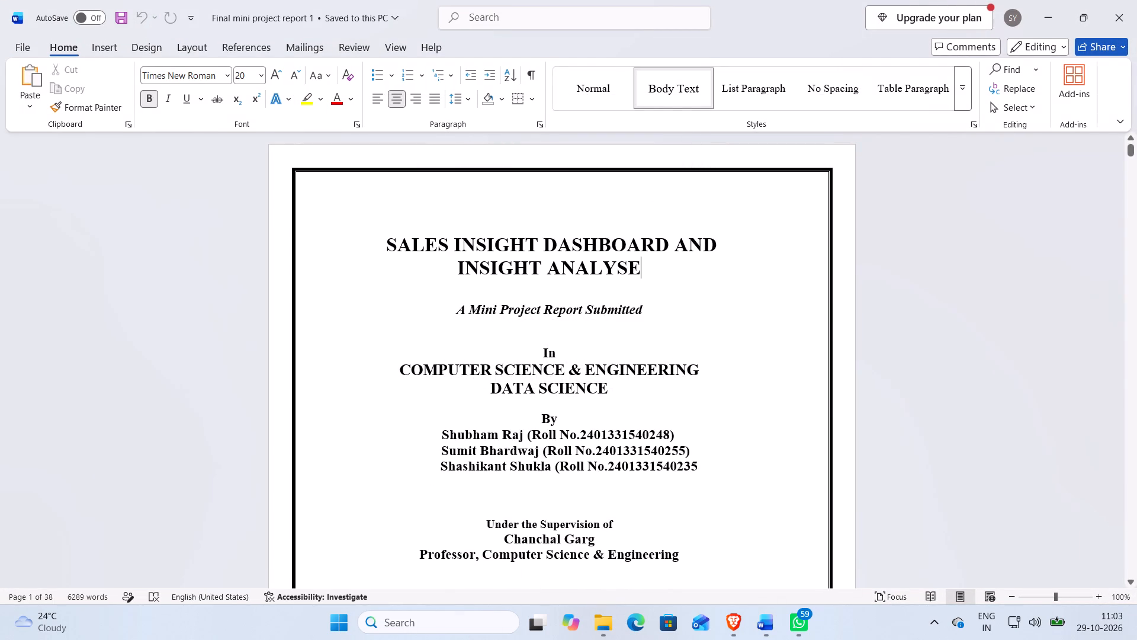
key("BackSpace")
key("BackSpace")
key("BackSpace")
key("BackSpace")
key("BackSpace")
key("BackSpace")
key("BackSpace")
key("BackSpace")
key("BackSpace")
key("BackSpace")
key("BackSpace")
key("BackSpace")
key("BackSpace")
key("BackSpace")
key("BackSpace")
key("BackSpace")
key("BackSpace")
key("BackSpace")
key("BackSpace")
key("BackSpace")
key("BackSpace")
key("BackSpace")
key("BackSpace")
key("BackSpace")
key("BackSpace")
key("BackSpace")
key("BackSpace")
key("BackSpace")
key("BackSpace")
key("BackSpace")
key("BackSpace")
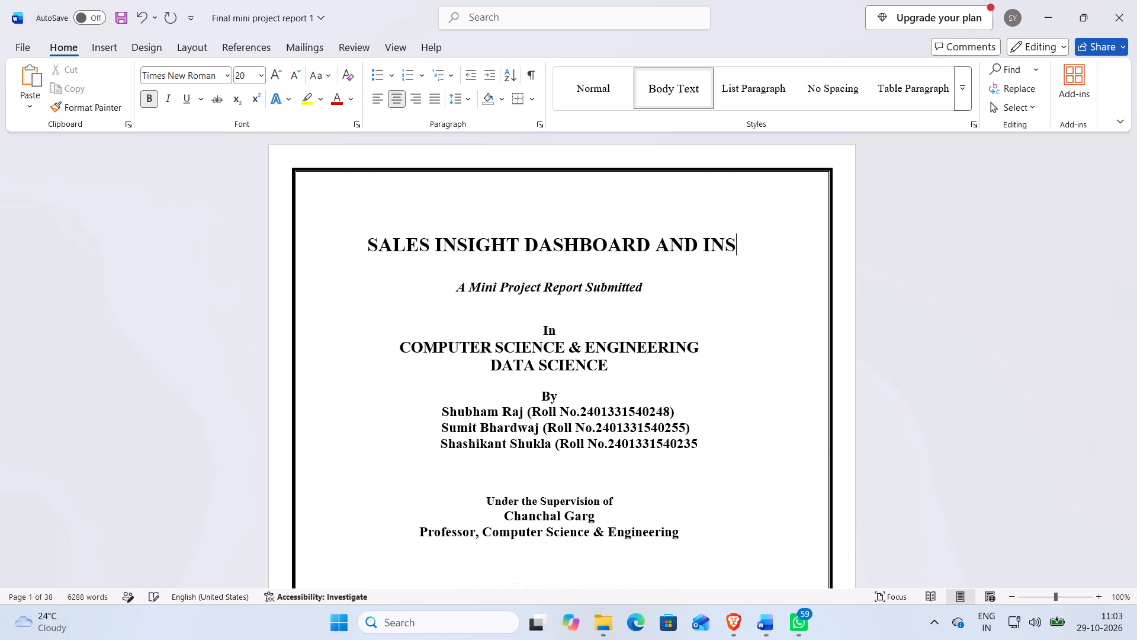
key("BackSpace")
key("BackSpace")
key("BackSpace")
key("BackSpace")
key("BackSpace")
key("BackSpace")
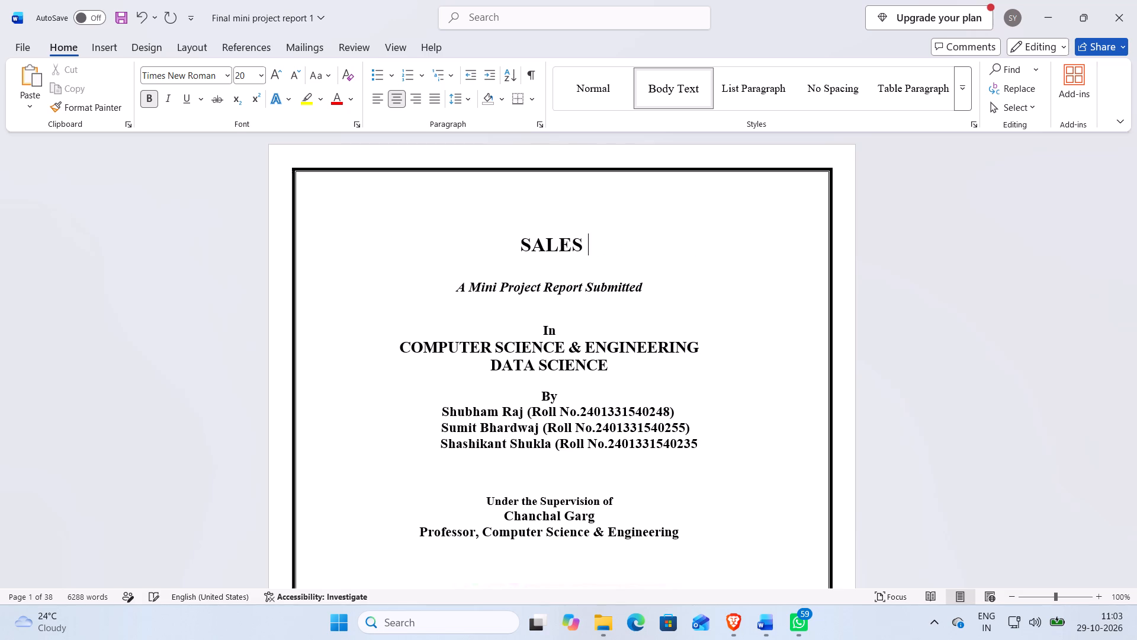
key("BackSpace")
key("BackSpace")
key("BackSpace")
key("BackSpace")
key("BackSpace")
key("BackSpace")
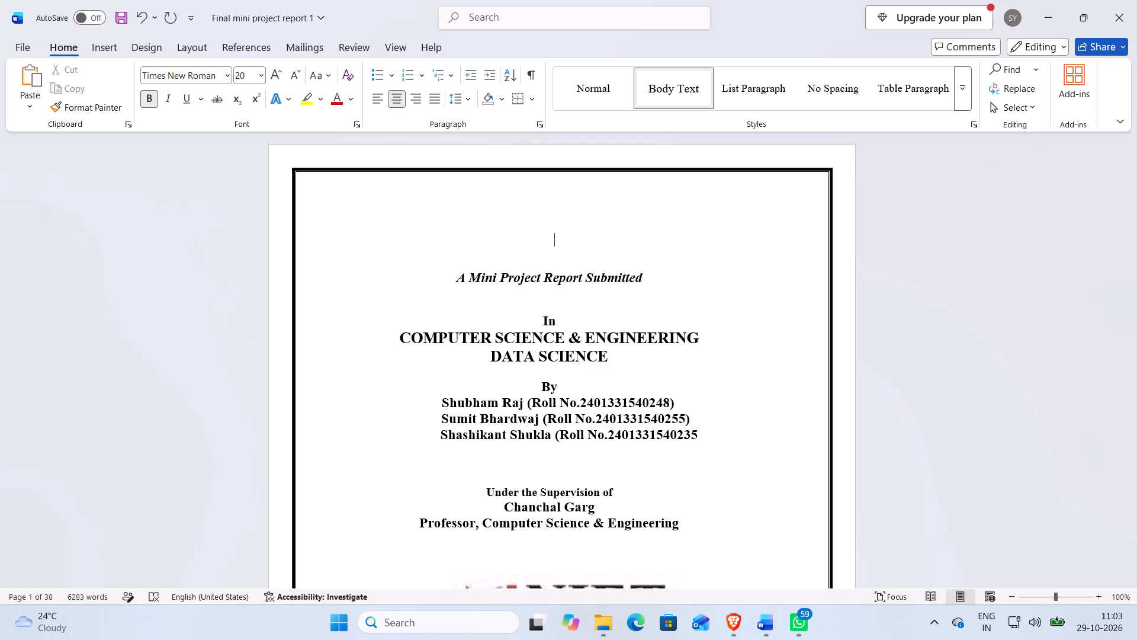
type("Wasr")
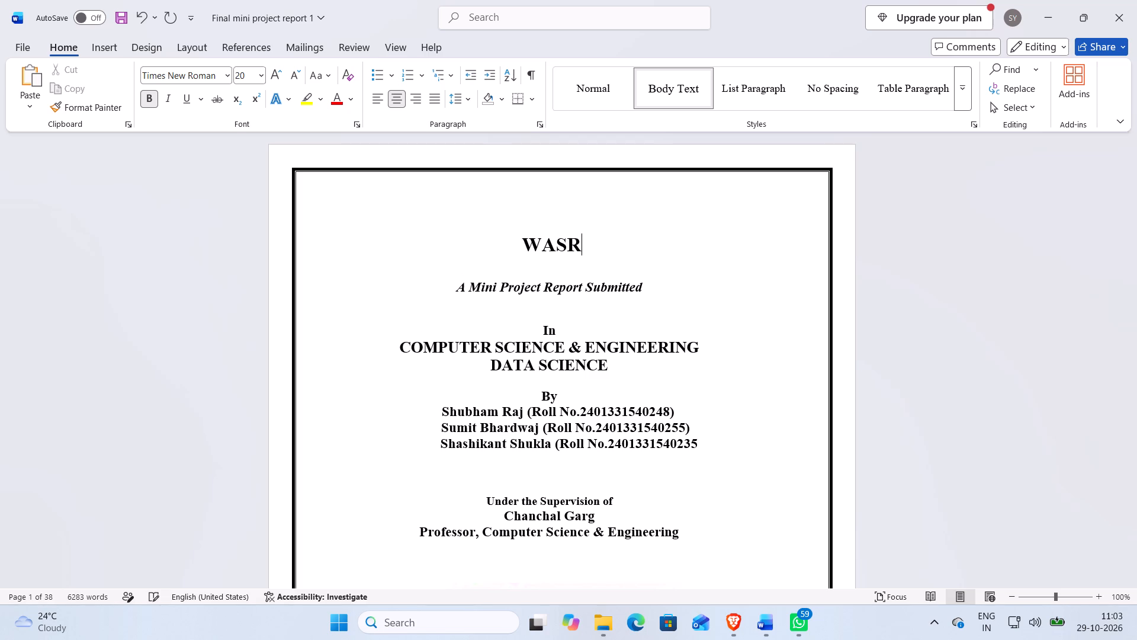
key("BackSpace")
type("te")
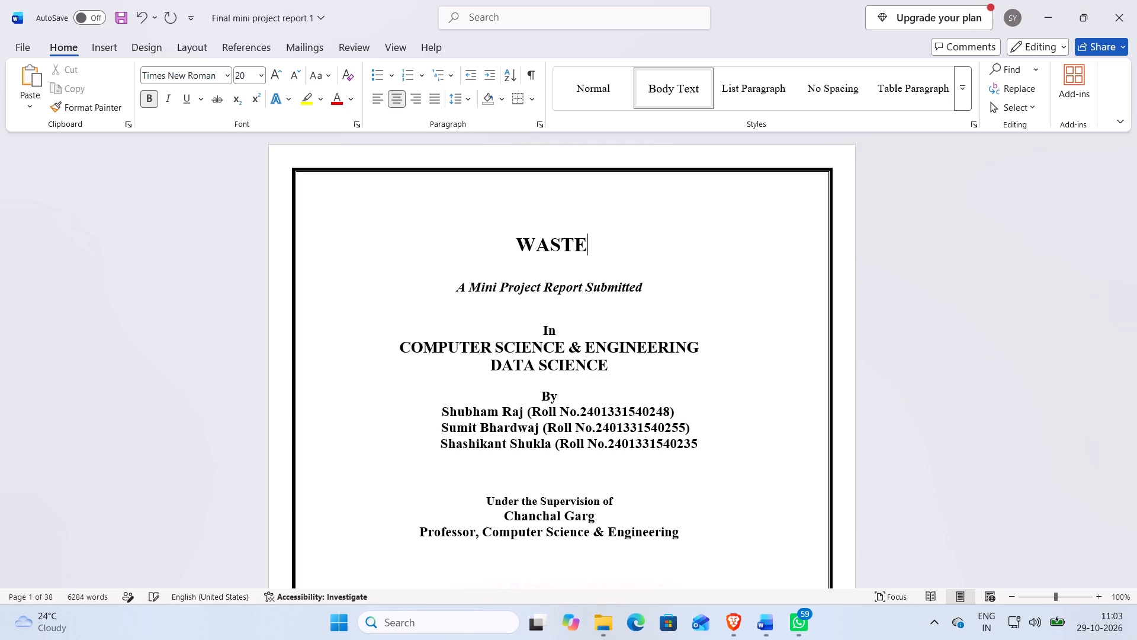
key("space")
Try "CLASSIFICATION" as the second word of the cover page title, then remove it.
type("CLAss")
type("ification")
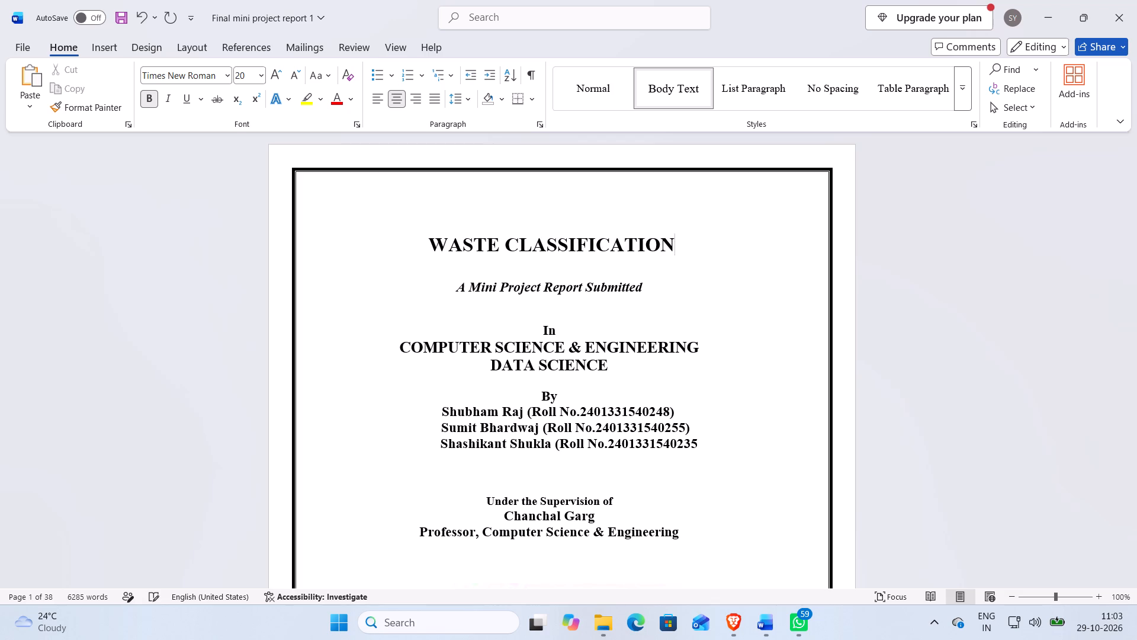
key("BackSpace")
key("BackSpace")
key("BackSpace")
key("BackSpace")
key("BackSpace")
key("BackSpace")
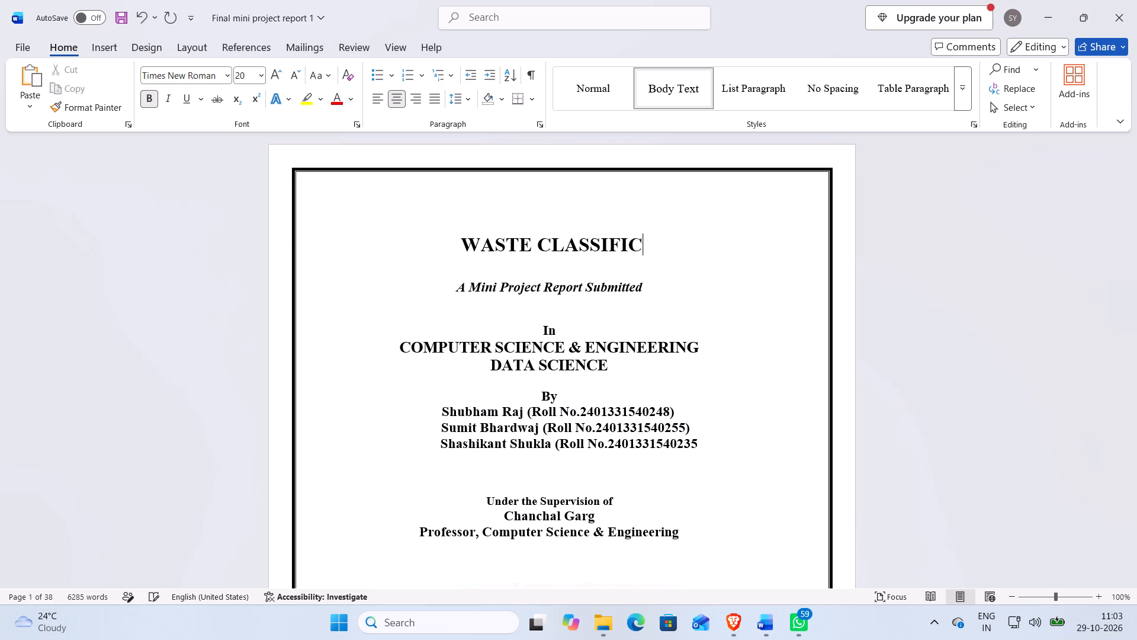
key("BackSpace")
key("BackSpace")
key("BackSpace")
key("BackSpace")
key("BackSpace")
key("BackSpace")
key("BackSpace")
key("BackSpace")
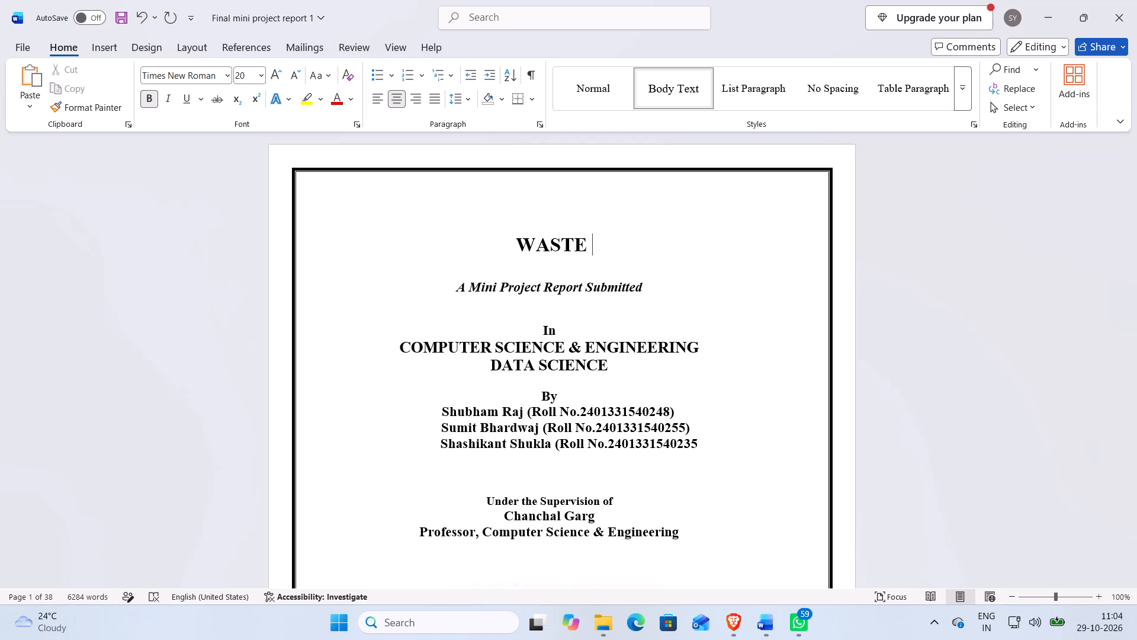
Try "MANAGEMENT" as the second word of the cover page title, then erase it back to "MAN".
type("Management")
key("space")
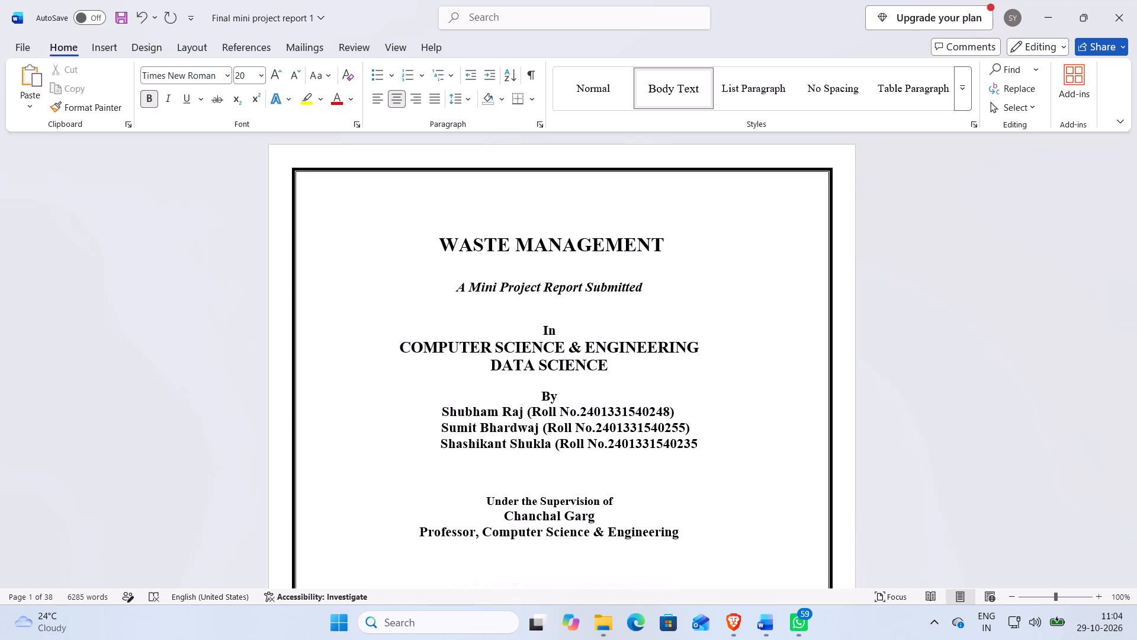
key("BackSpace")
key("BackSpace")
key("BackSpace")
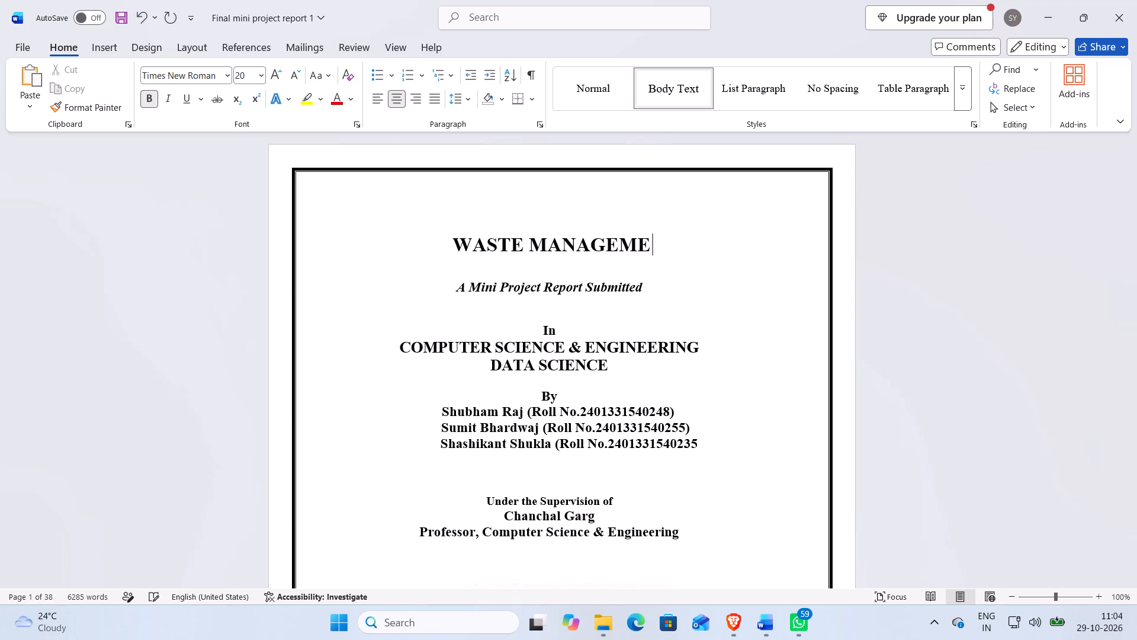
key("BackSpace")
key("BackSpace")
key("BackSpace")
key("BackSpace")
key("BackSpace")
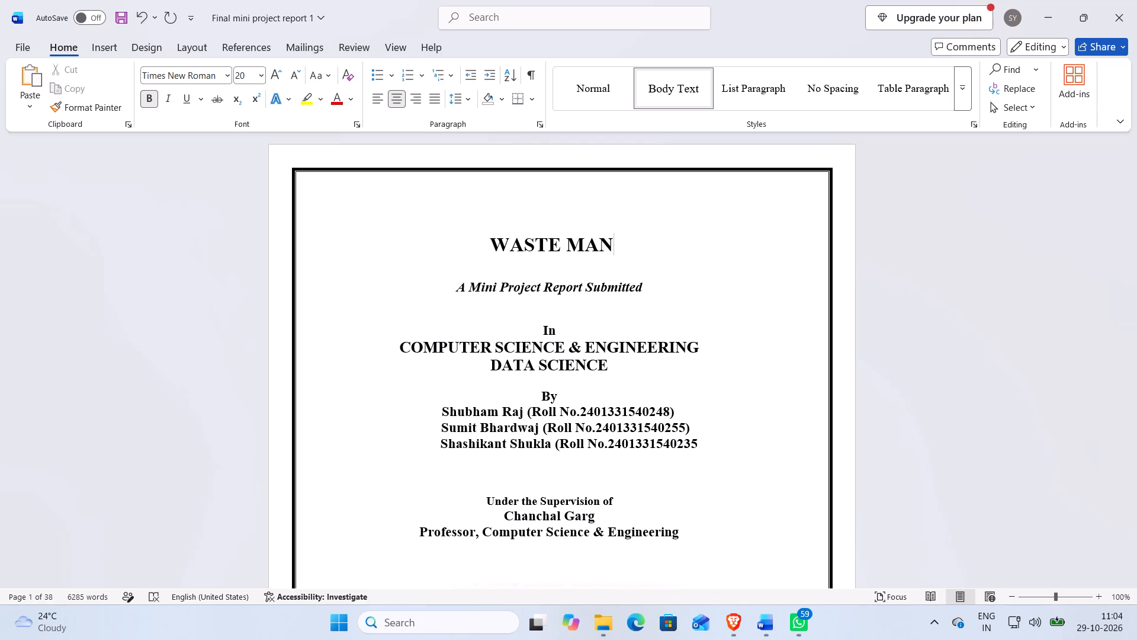
Shorten the first student's name on the cover page to "Shu", leaving the roll number in place.
left_click(526, 416)
key("BackSpace")
key("BackSpace")
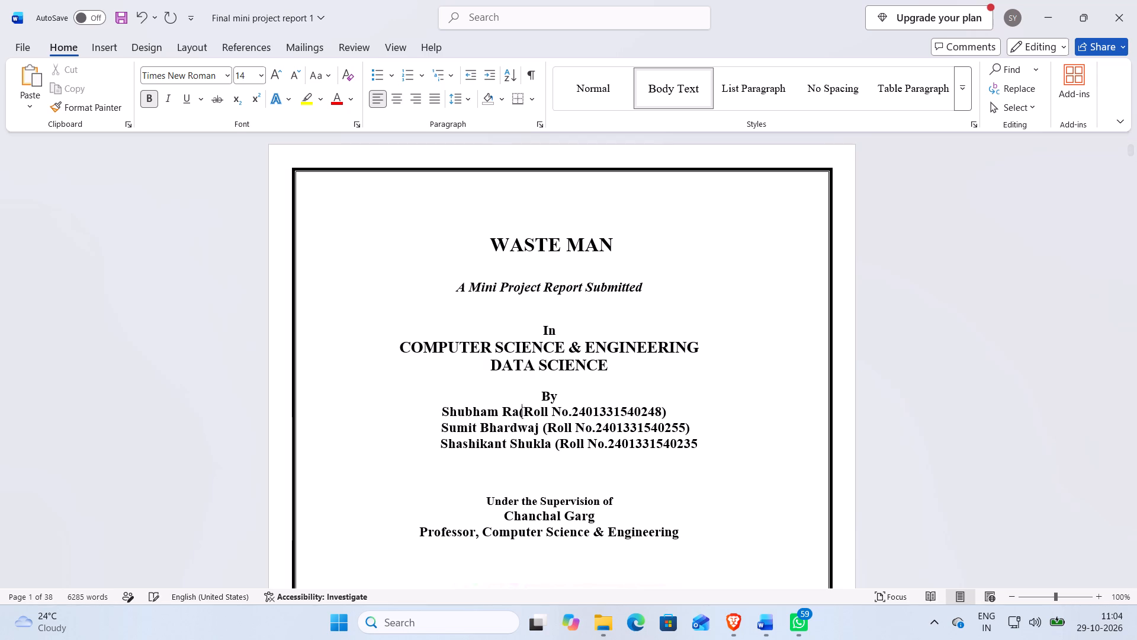
key("BackSpace")
key("BackSpace")
key("BackSpace")
key("BackSpace")
key("BackSpace")
key("BackSpace")
key("BackSpace")
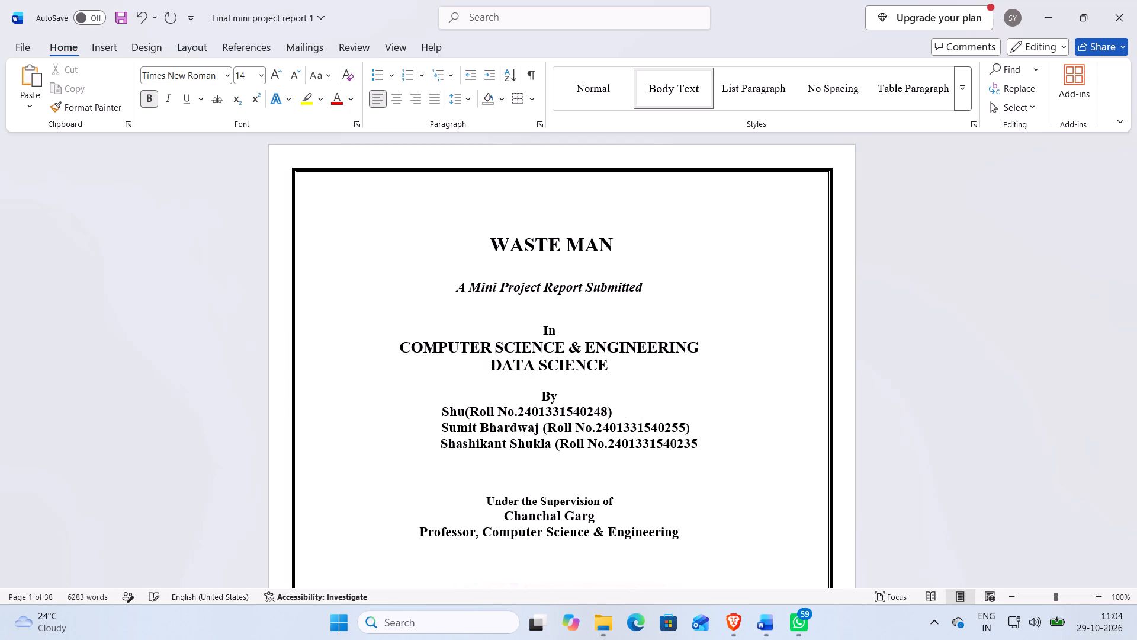
Replace "MAN" in the cover page title so that it reads "WASTE SEGGREGATION".
left_click(638, 245)
key("BackSpace")
key("BackSpace")
key("BackSpace")
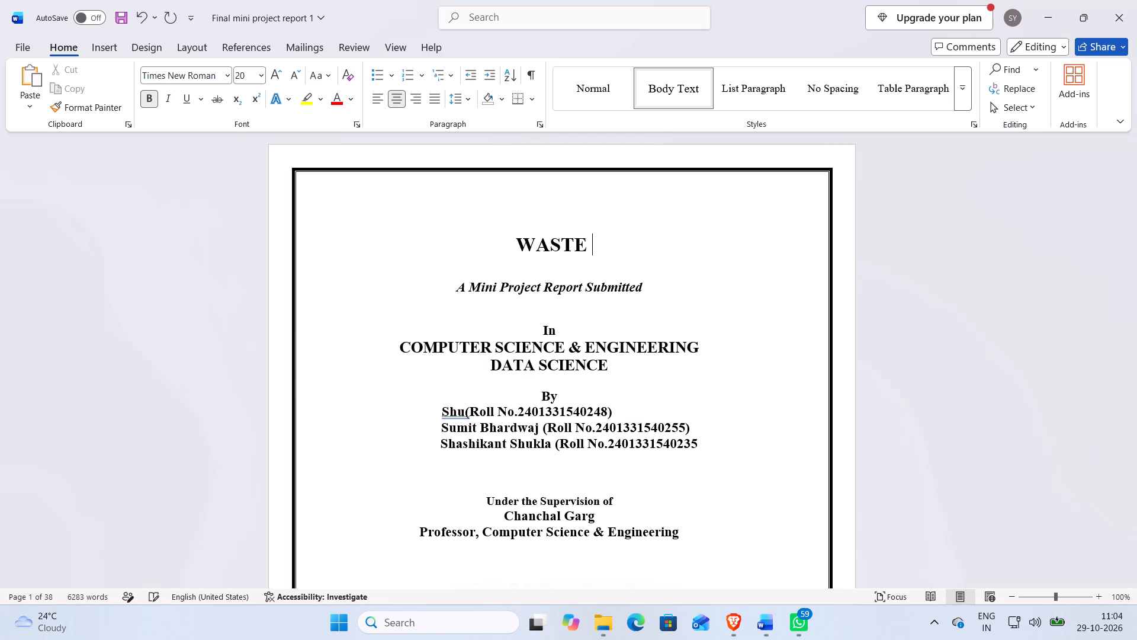
key("BackSpace")
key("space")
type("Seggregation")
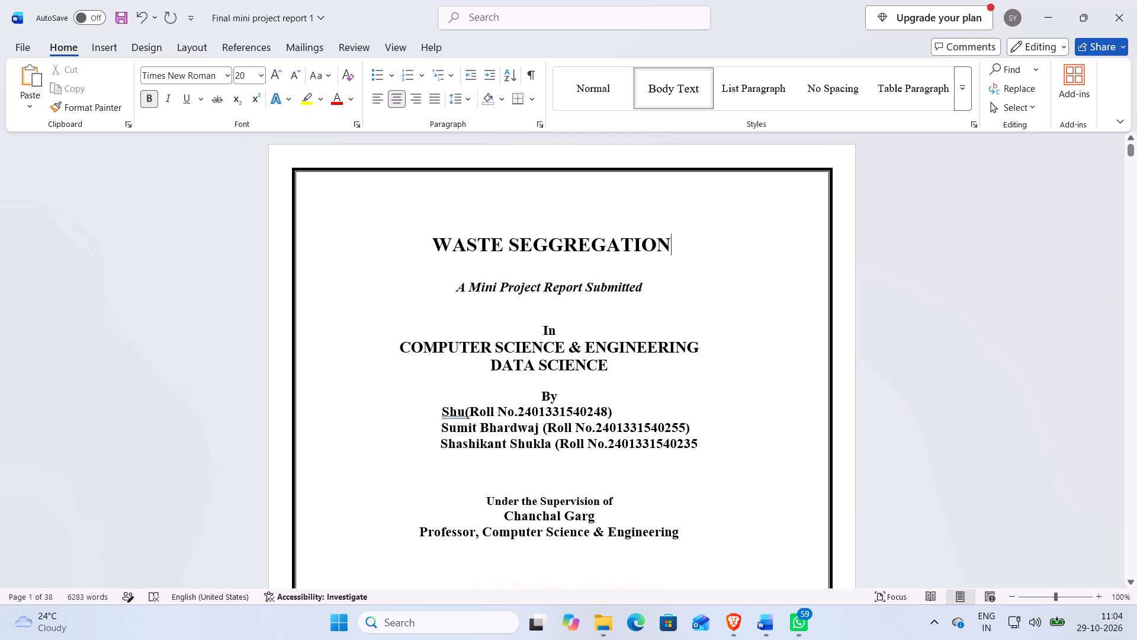
Switch to the Gemini chat in the Brave browser.
left_click(740, 625)
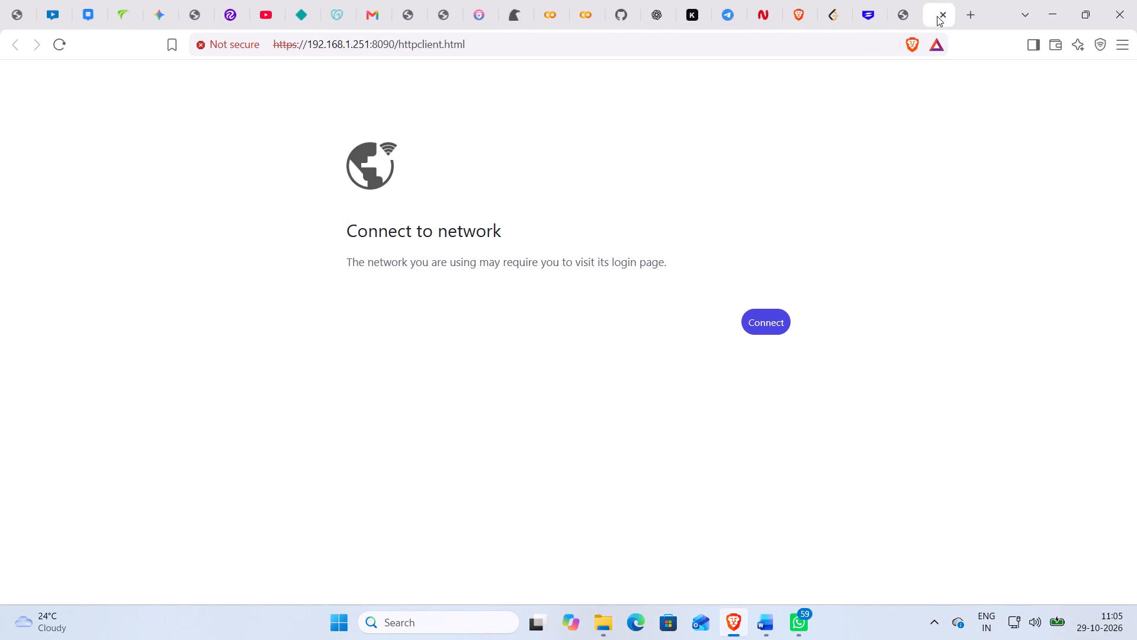
Switch to the open browser tab with the web search for "rotation of a linked list".
left_click(794, 13)
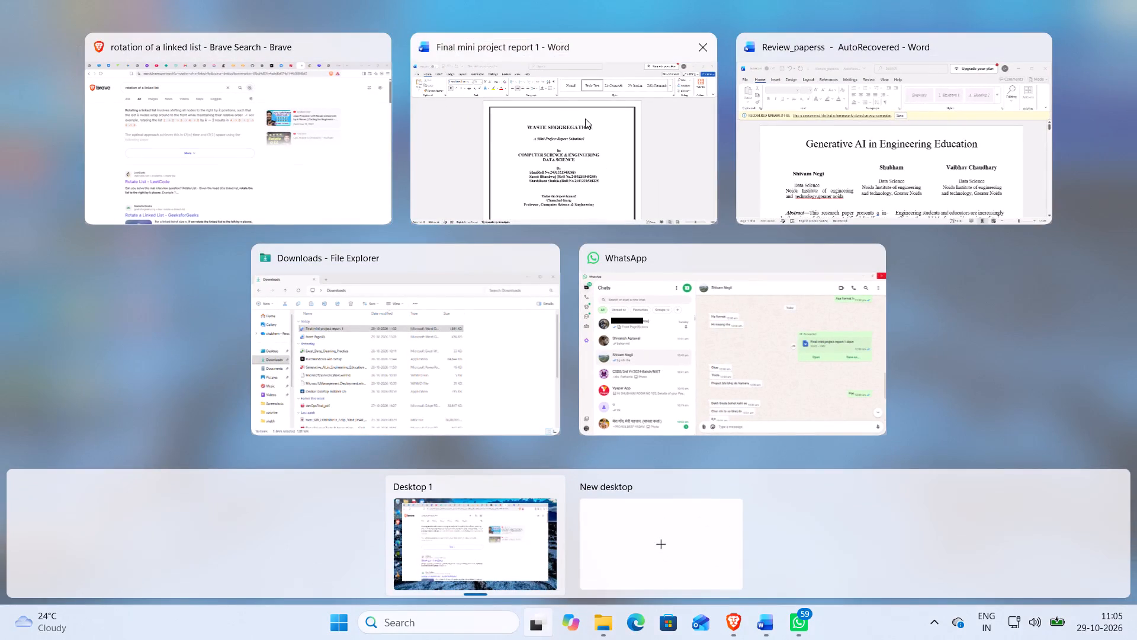
Switch to the Final mini project report 1 document in Word and change the cover title to SMART WASTE SEGREGATION USING YOLO AND CNN.
left_click(585, 119)
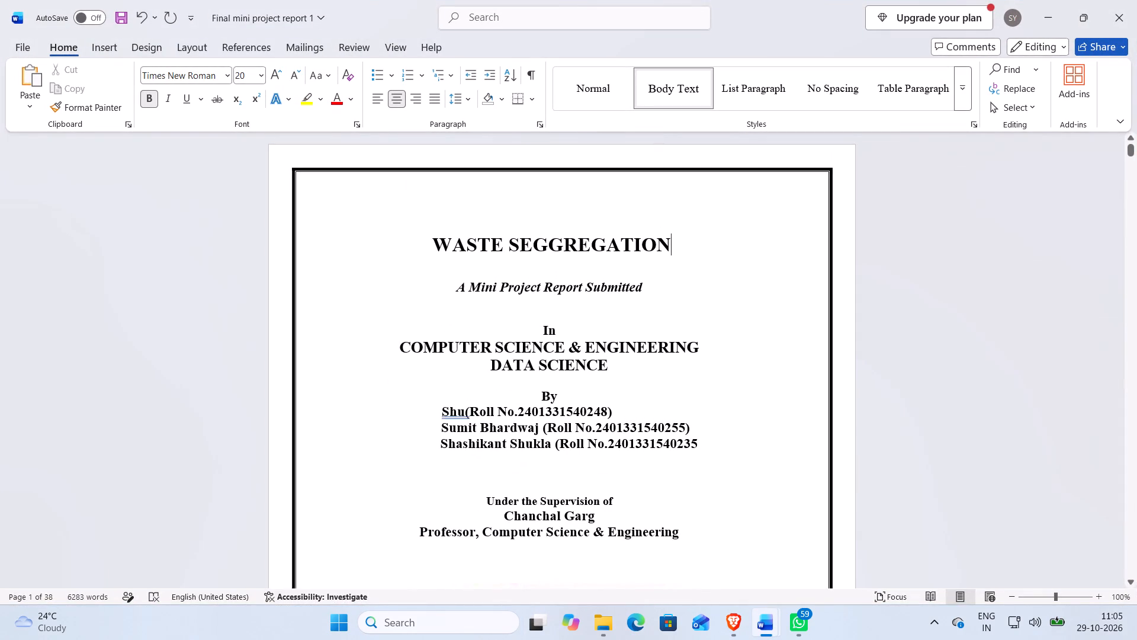
left_click(551, 245)
key("BackSpace")
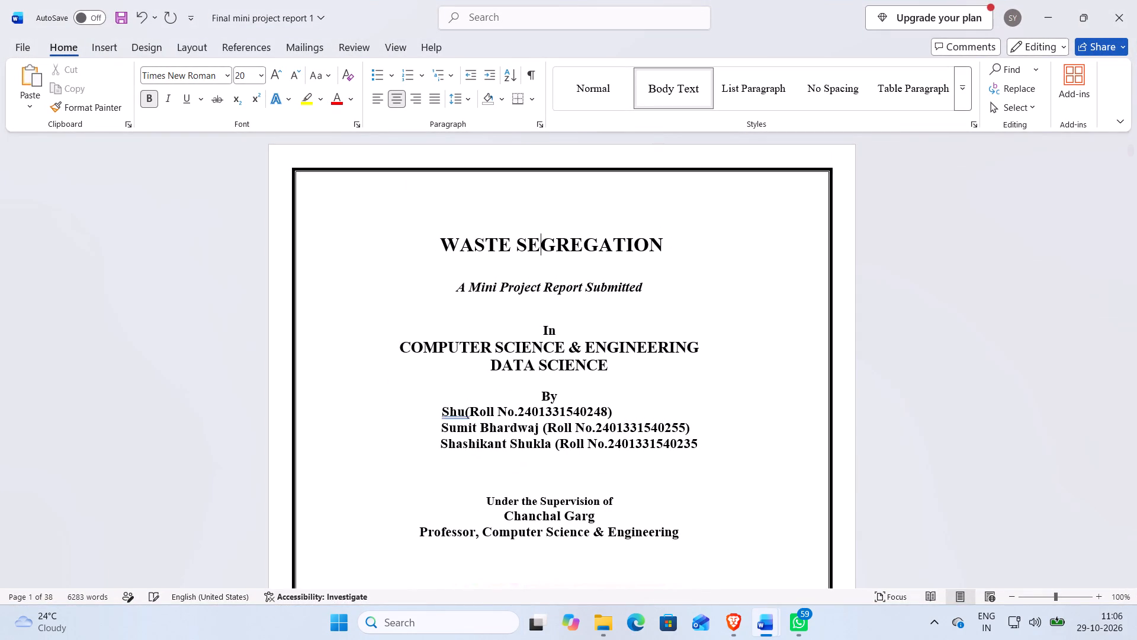
left_click(715, 236)
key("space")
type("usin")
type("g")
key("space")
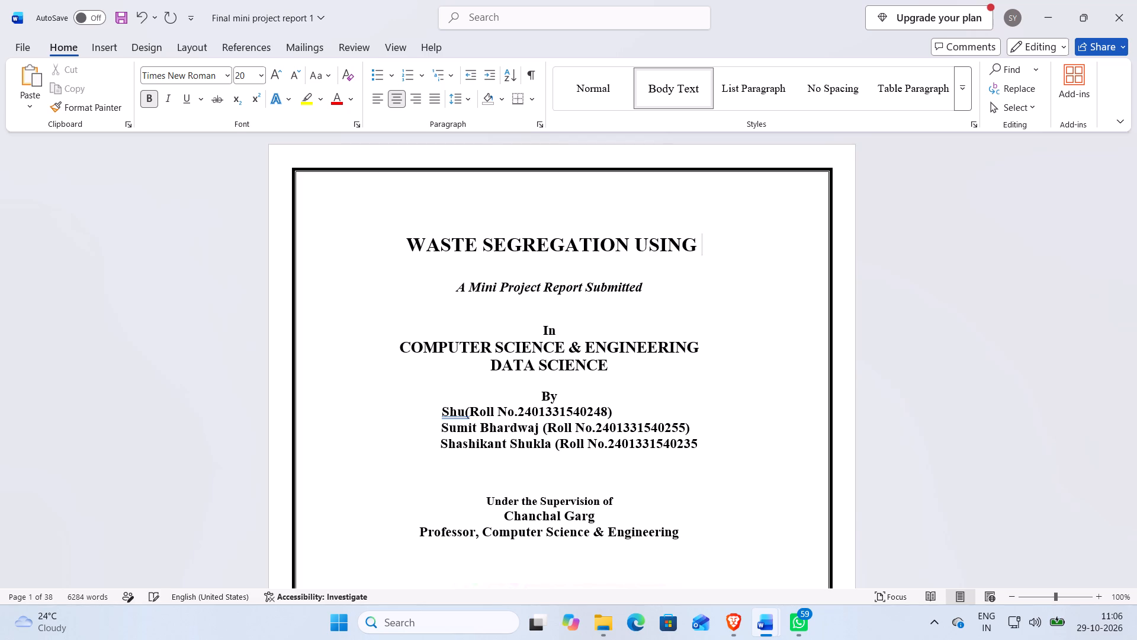
left_click(406, 239)
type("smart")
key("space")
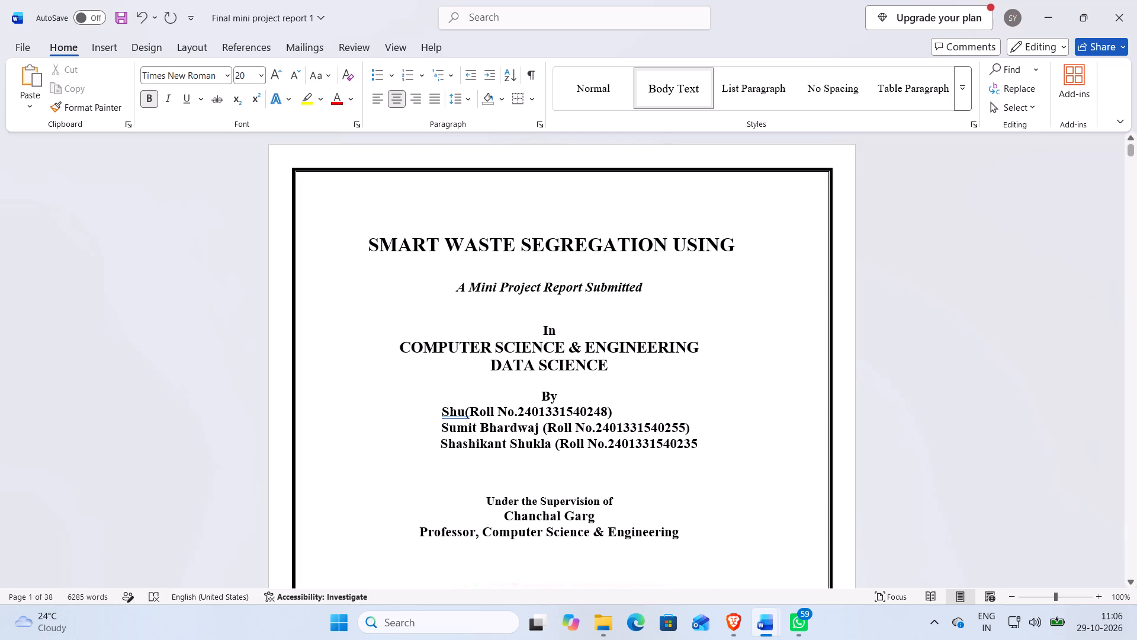
left_click(749, 244)
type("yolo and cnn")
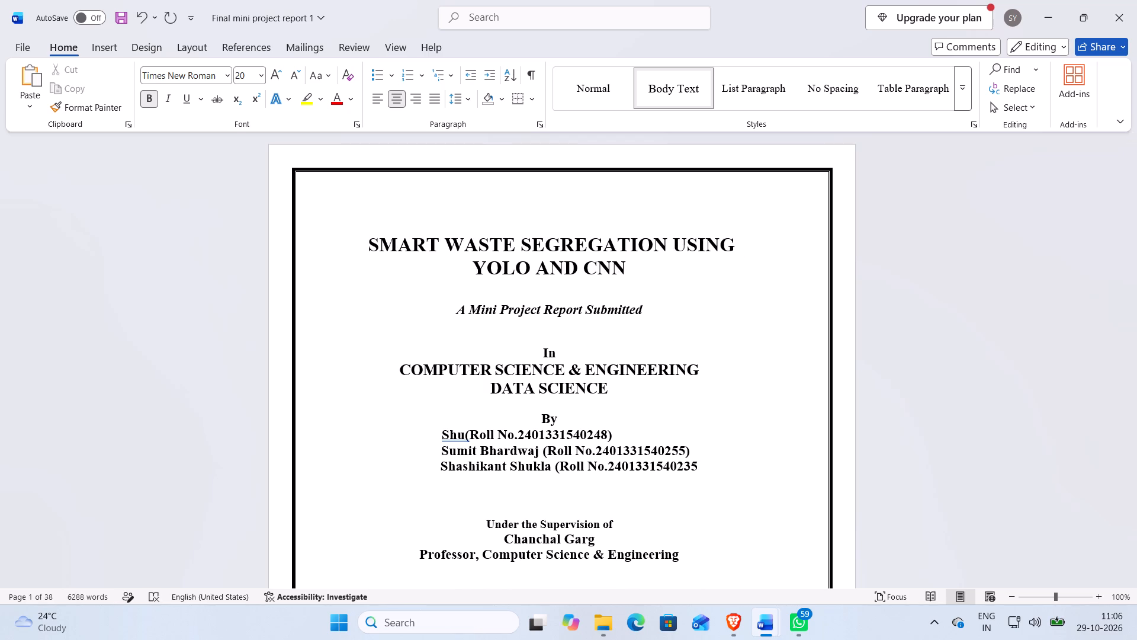
Replace "Mini" with "Deep Learning" in the cover page's italic subtitle line above the department name.
scroll(749, 244, "down", 1)
scroll(727, 366, "down", 1)
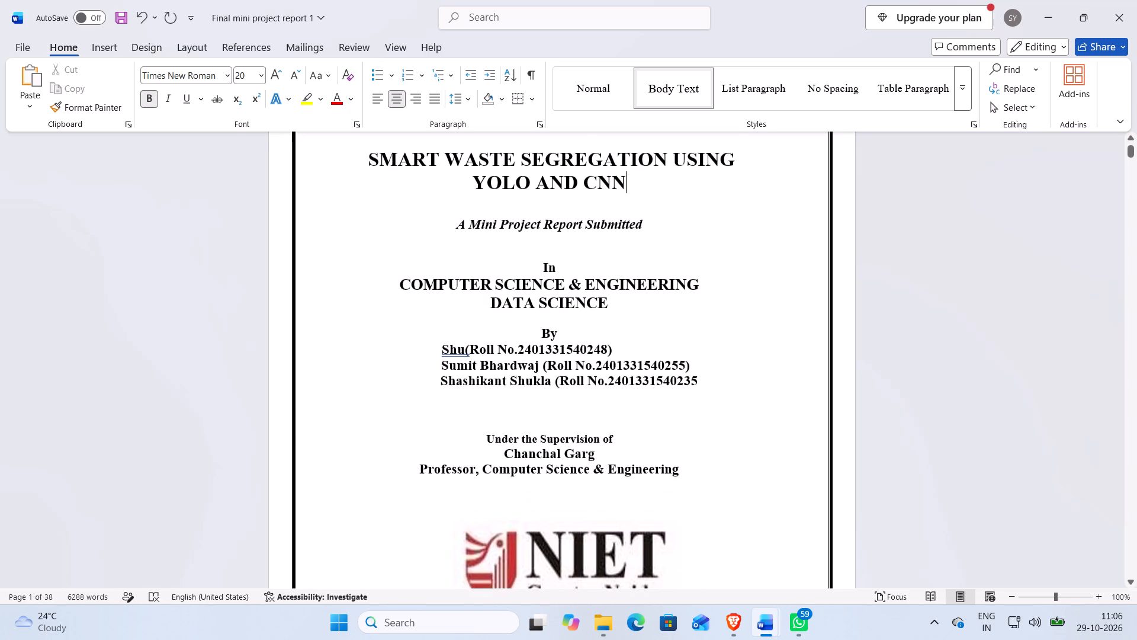
scroll(727, 366, "down", 1)
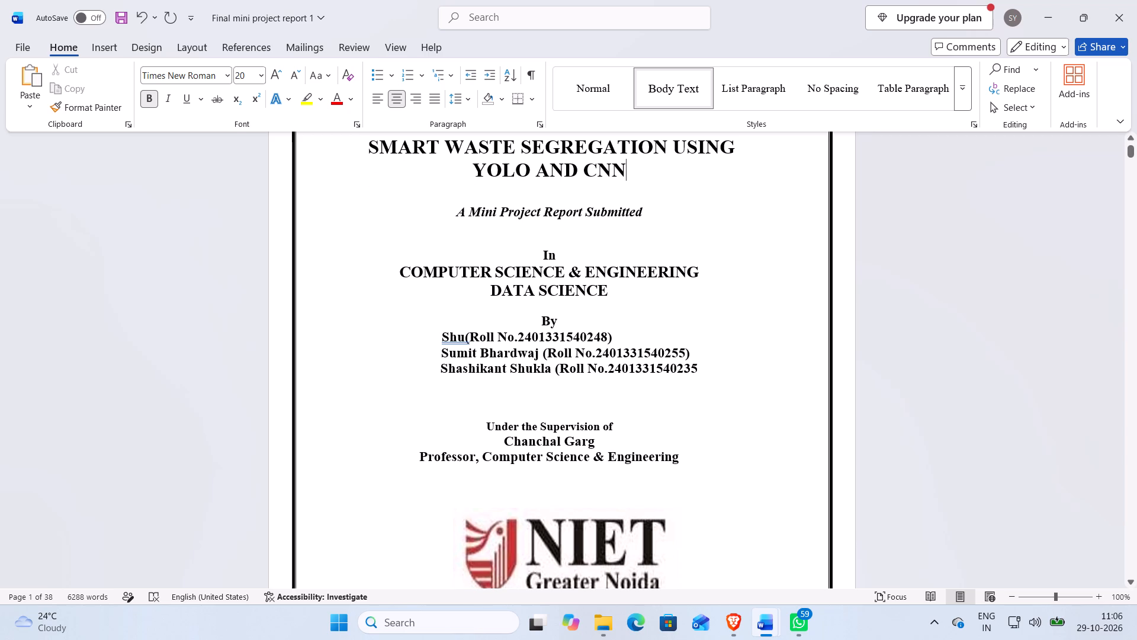
left_click(496, 215)
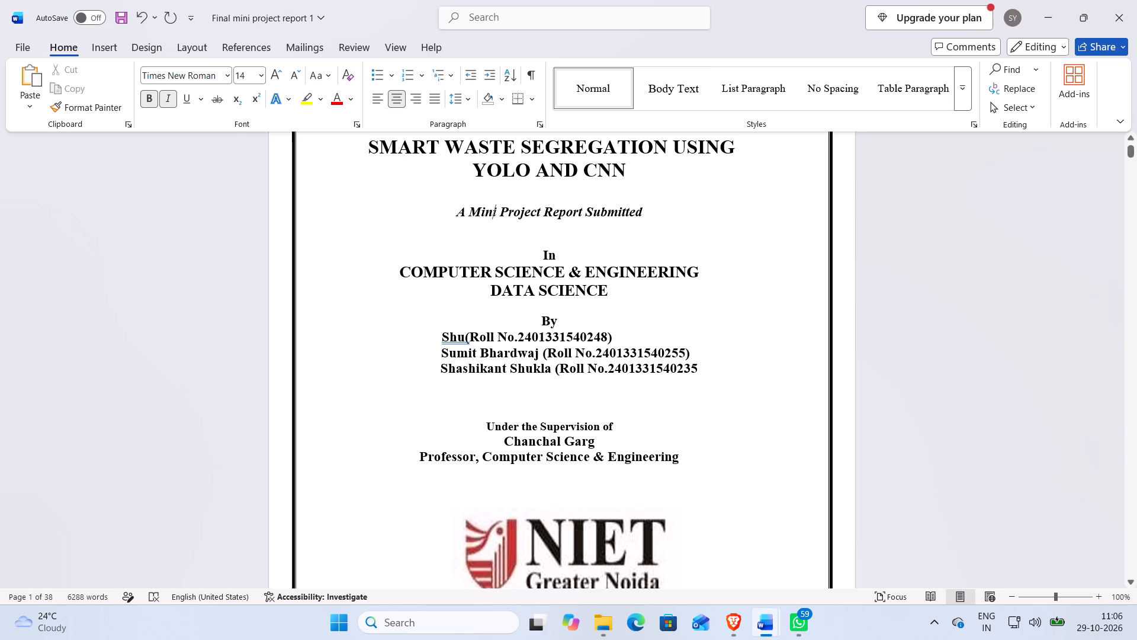
left_click(499, 214)
key("BackSpace")
key("BackSpace")
key("BackSpace")
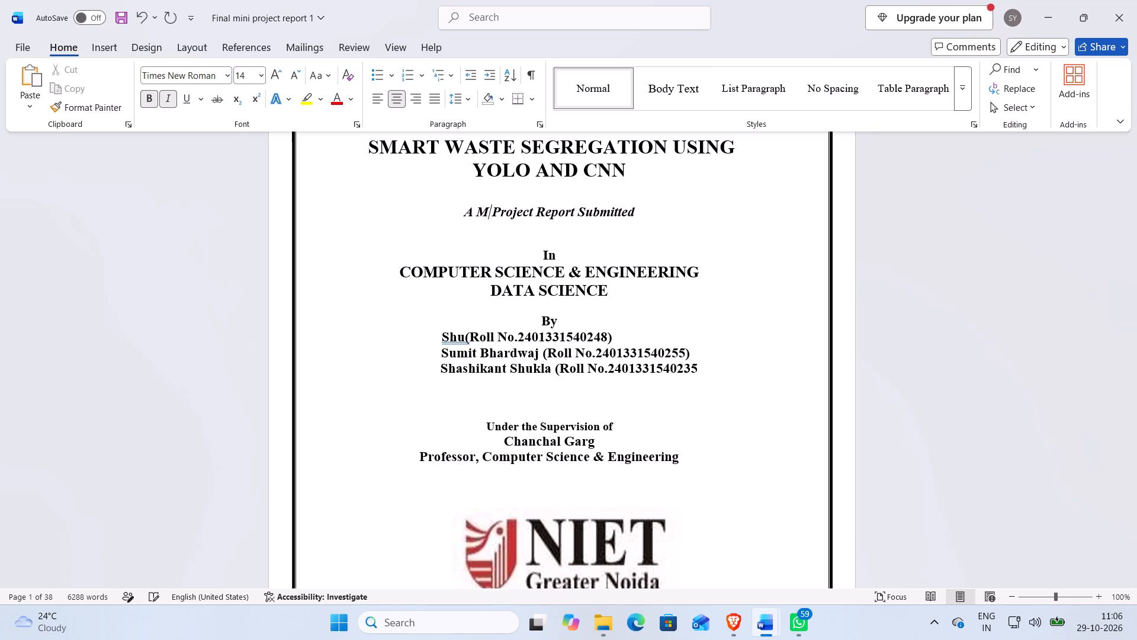
key("BackSpace")
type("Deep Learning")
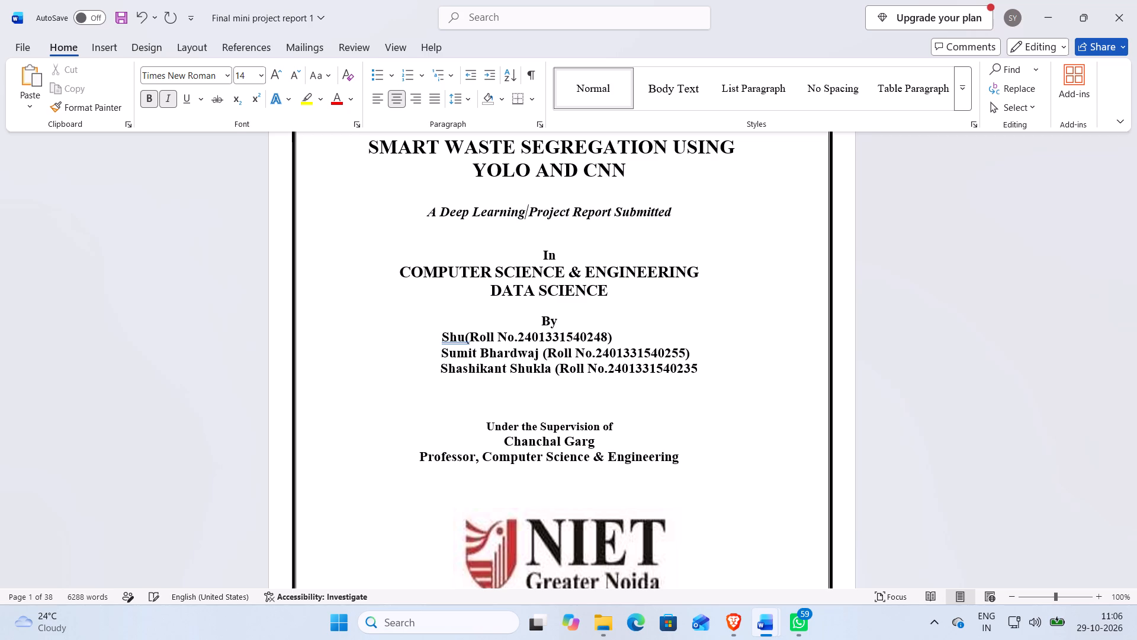
Complete the first student's name on the cover page and change the last digit of that roll number to 7.
scroll(499, 214, "down", 1)
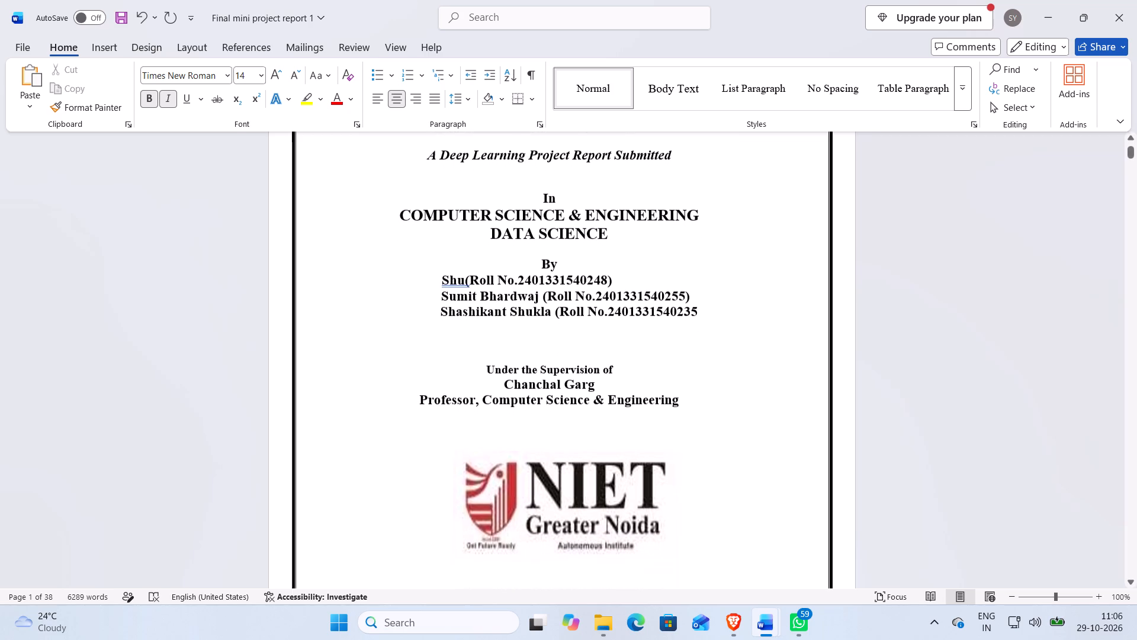
scroll(499, 214, "down", 2)
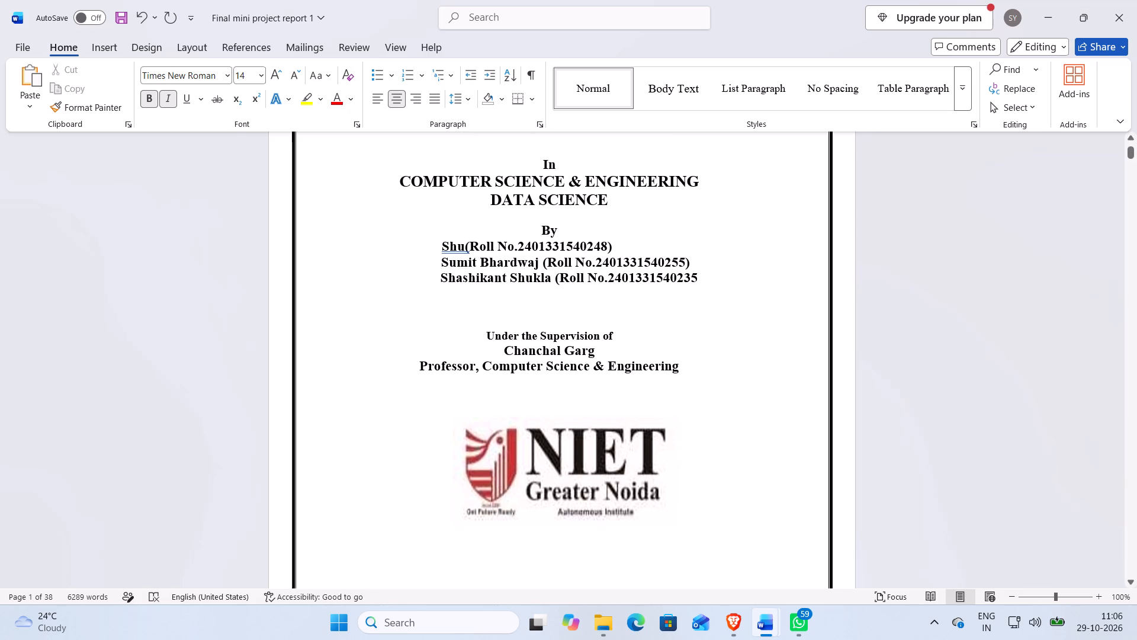
left_click(464, 245)
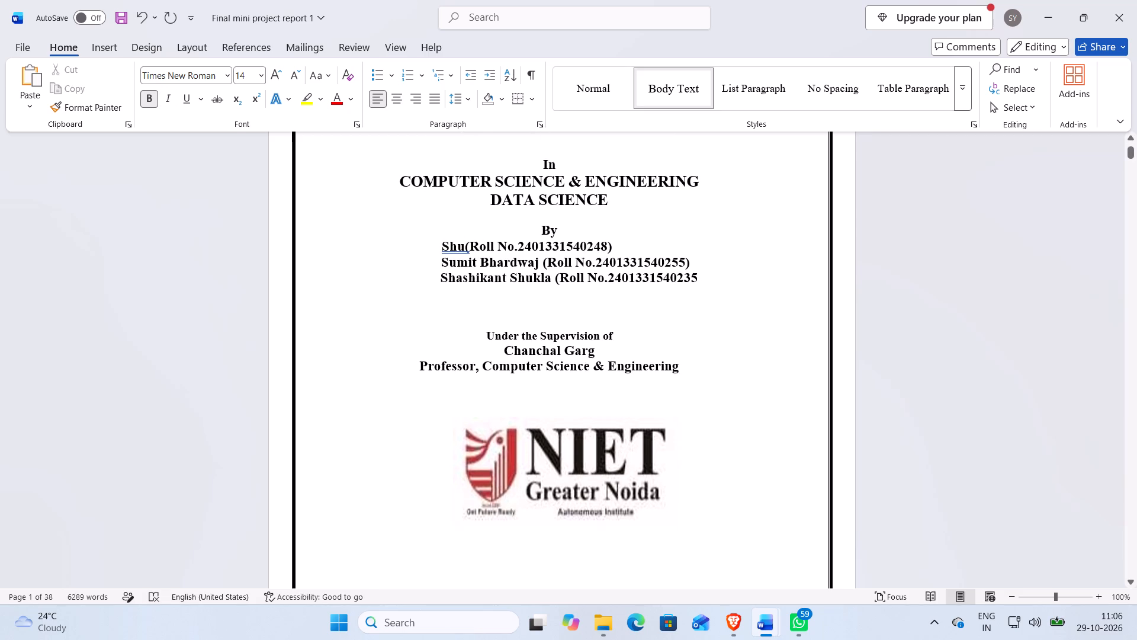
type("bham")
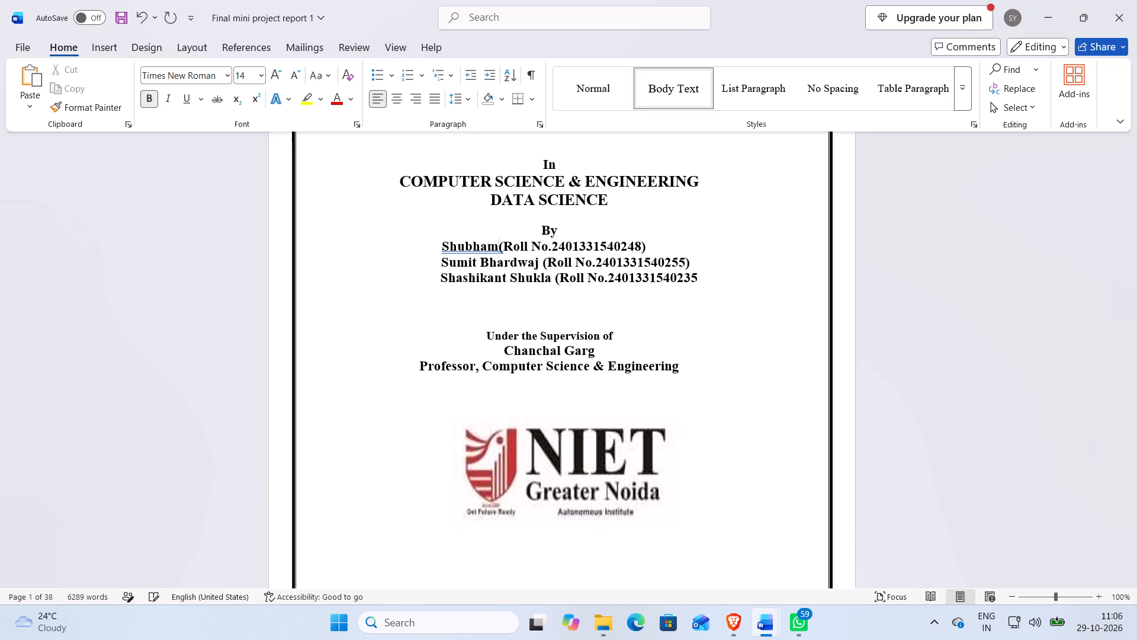
left_click(638, 242)
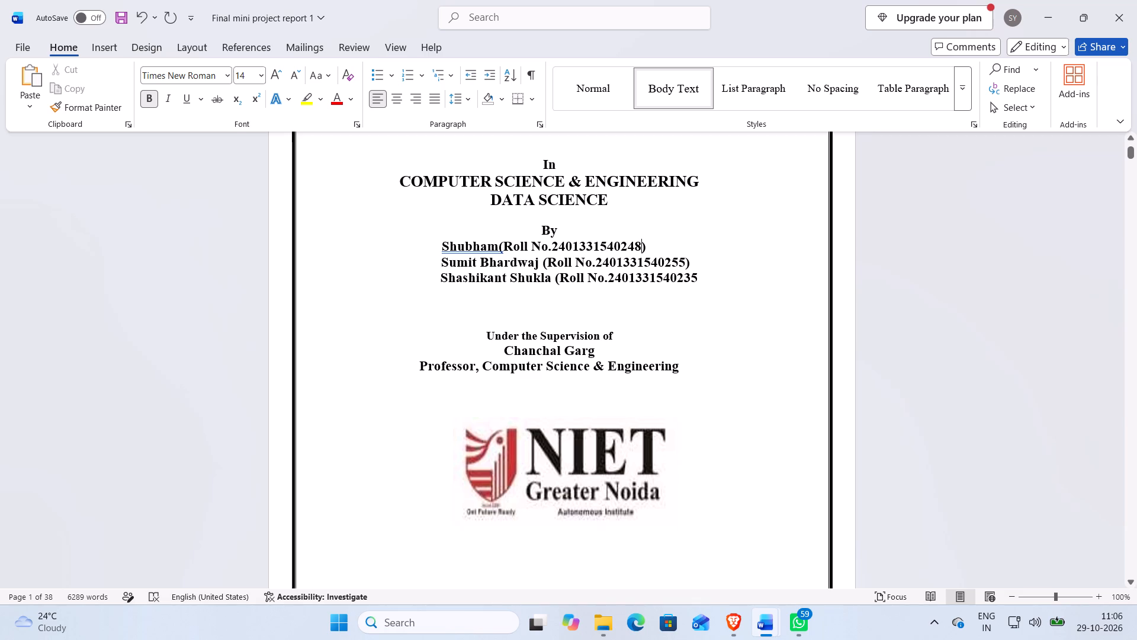
key("BackSpace")
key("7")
Replace the second listed student's name on the cover page with the new team member's name.
left_click(539, 260)
key("BackSpace")
key("BackSpace")
key("BackSpace")
key("BackSpace")
key("BackSpace")
key("BackSpace")
key("BackSpace")
key("BackSpace")
key("BackSpace")
key("BackSpace")
key("BackSpace")
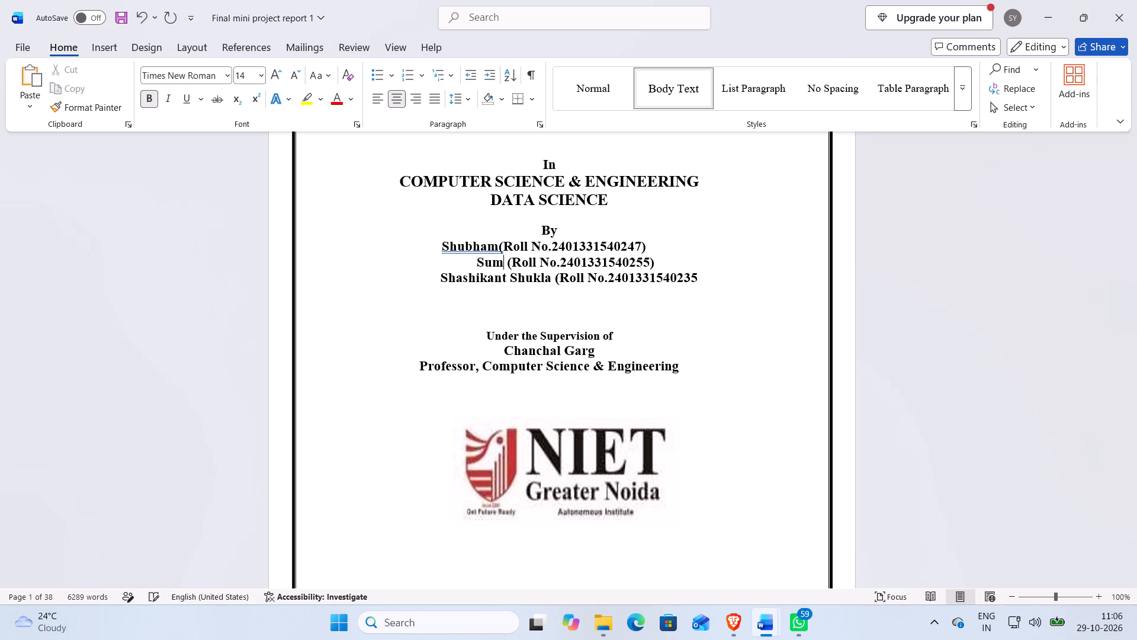
key("BackSpace")
key("BackSpace")
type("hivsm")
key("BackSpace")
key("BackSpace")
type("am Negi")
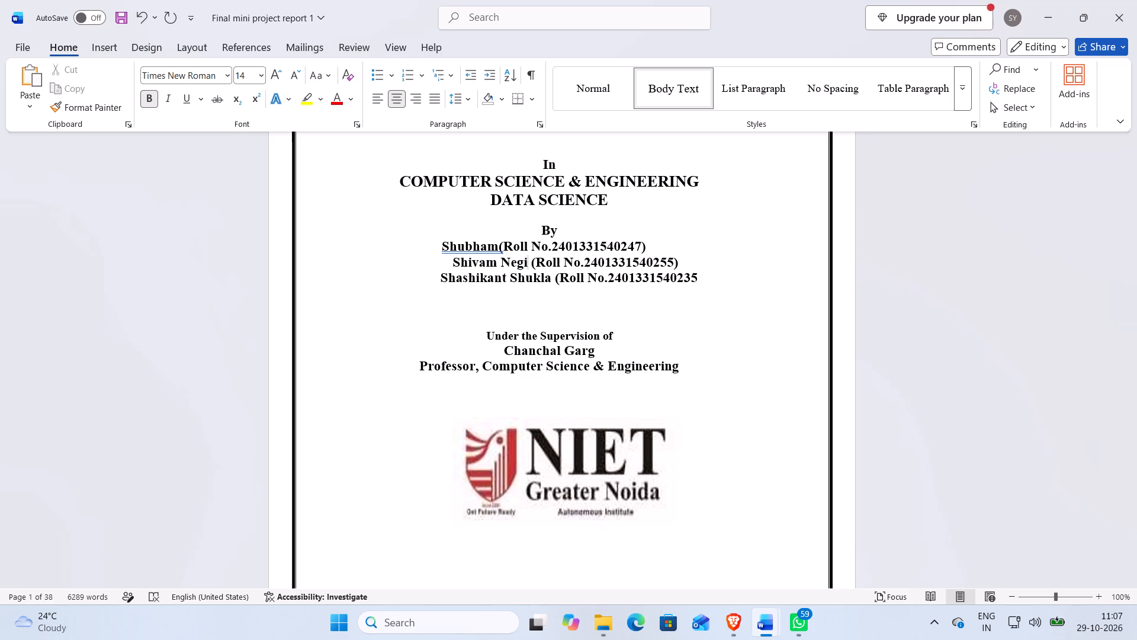
Change the last two digits of the second student's roll number to 40.
left_click(672, 260)
key("BackSpace")
key("BackSpace")
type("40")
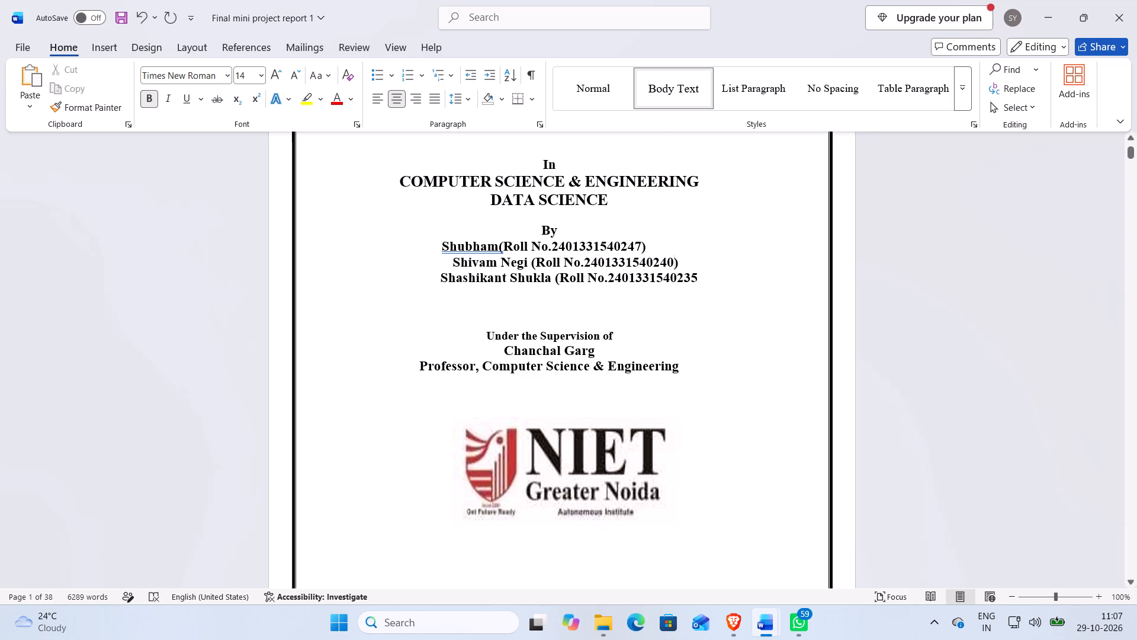
Remove the centring from the second student's line and indent it with spaces to sit near the first student's name.
left_click(557, 276)
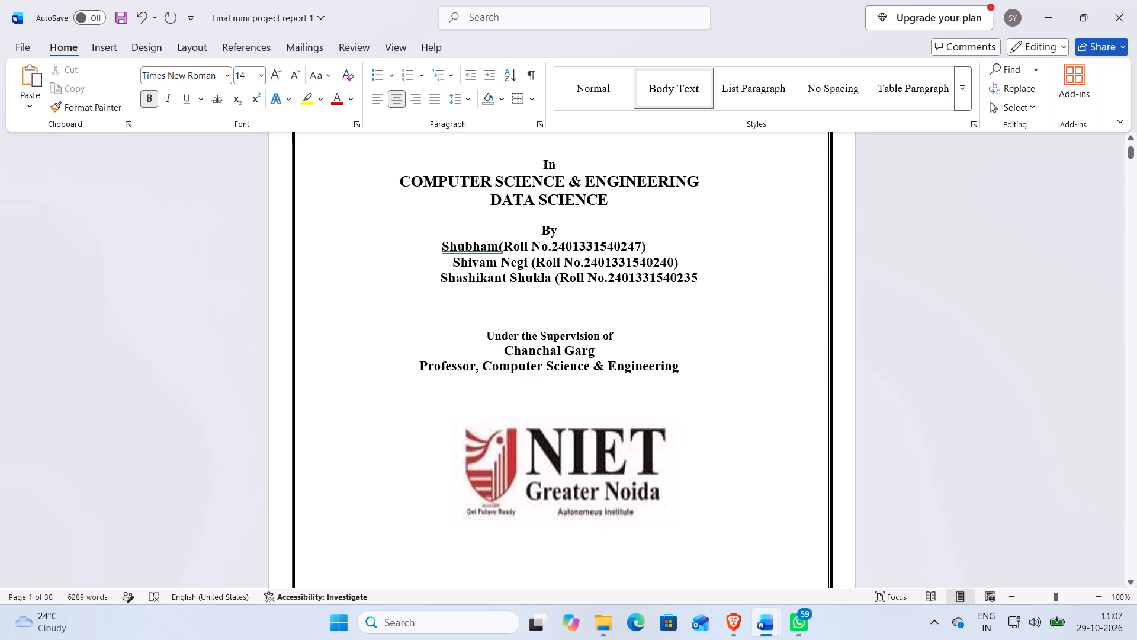
left_click(454, 260)
key("BackSpace")
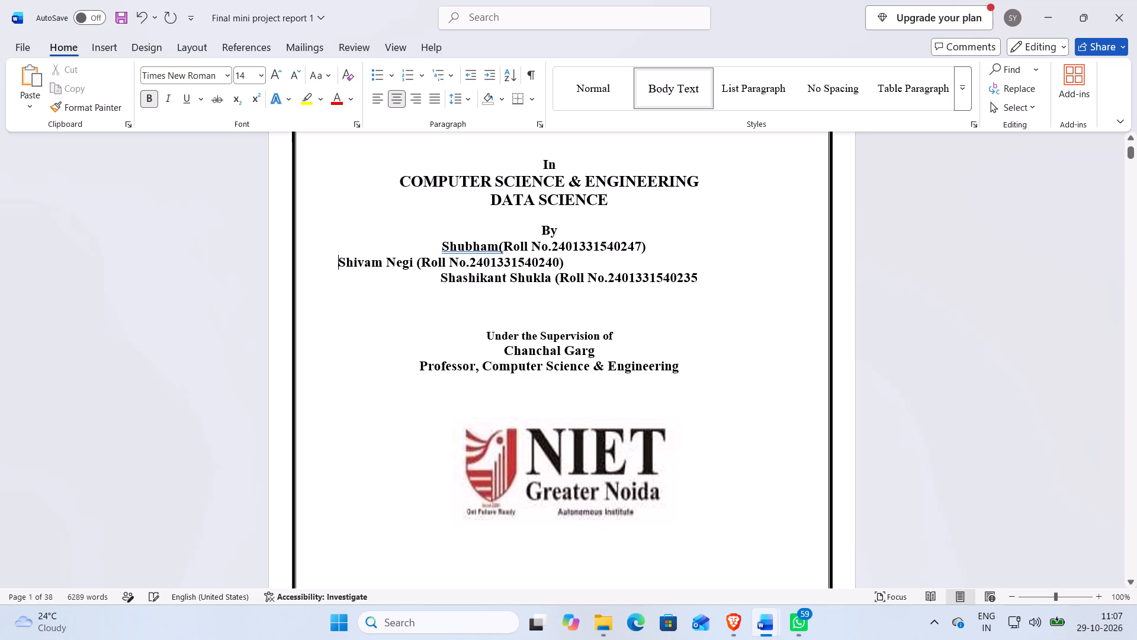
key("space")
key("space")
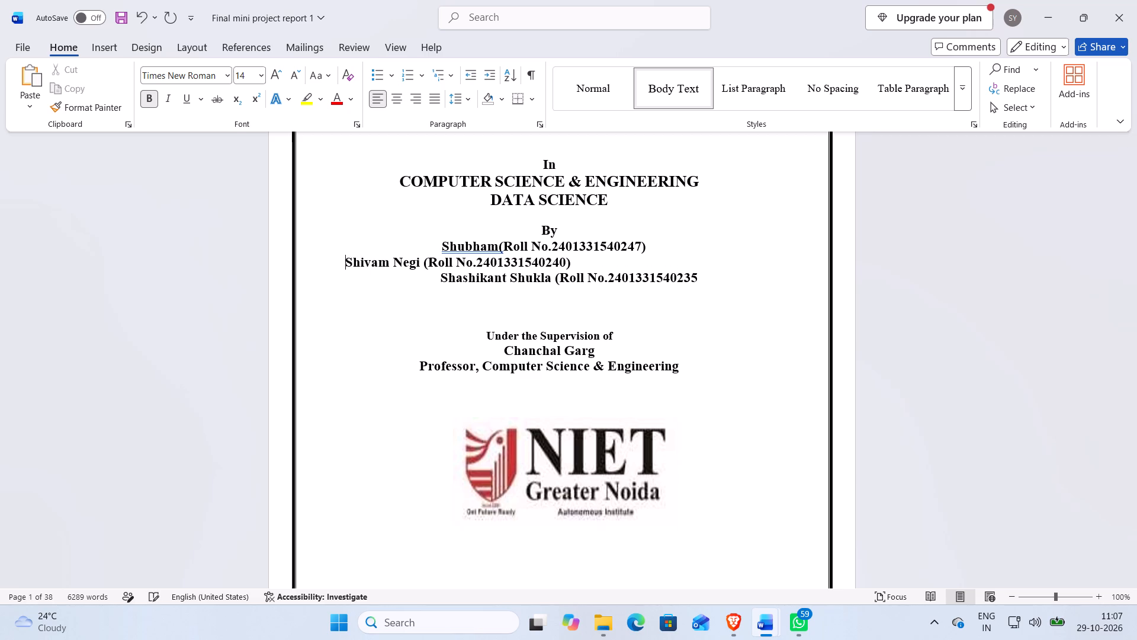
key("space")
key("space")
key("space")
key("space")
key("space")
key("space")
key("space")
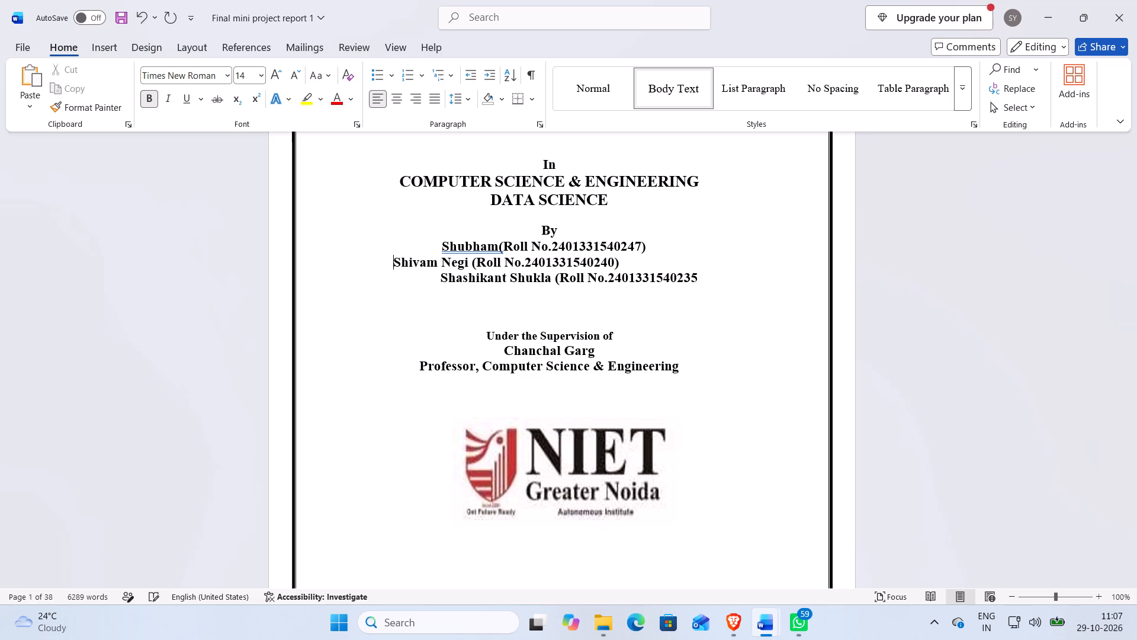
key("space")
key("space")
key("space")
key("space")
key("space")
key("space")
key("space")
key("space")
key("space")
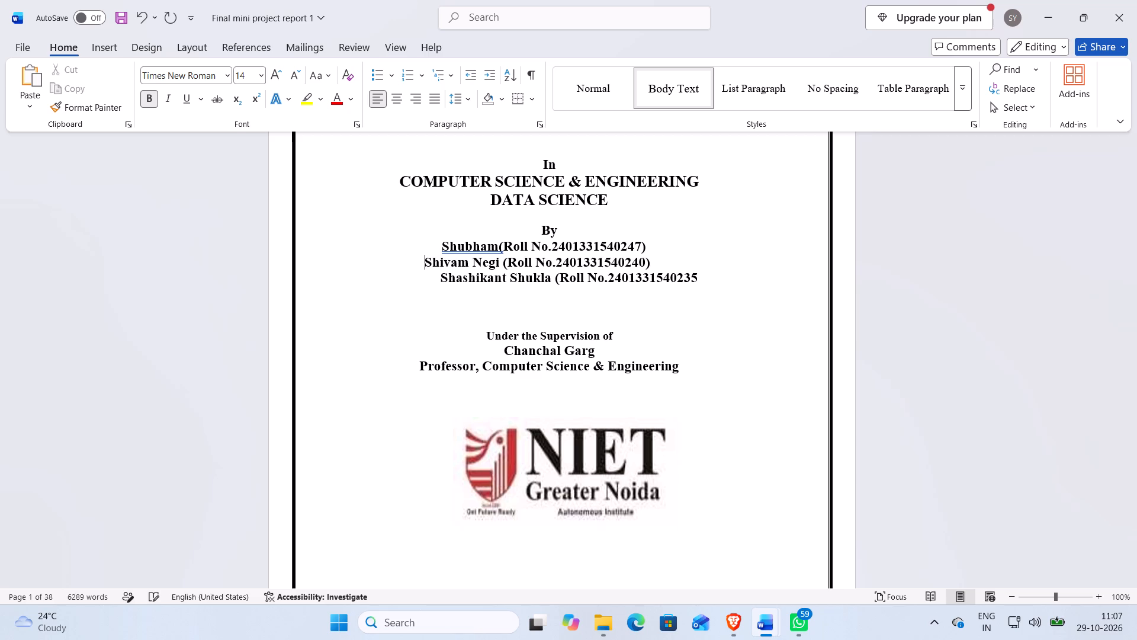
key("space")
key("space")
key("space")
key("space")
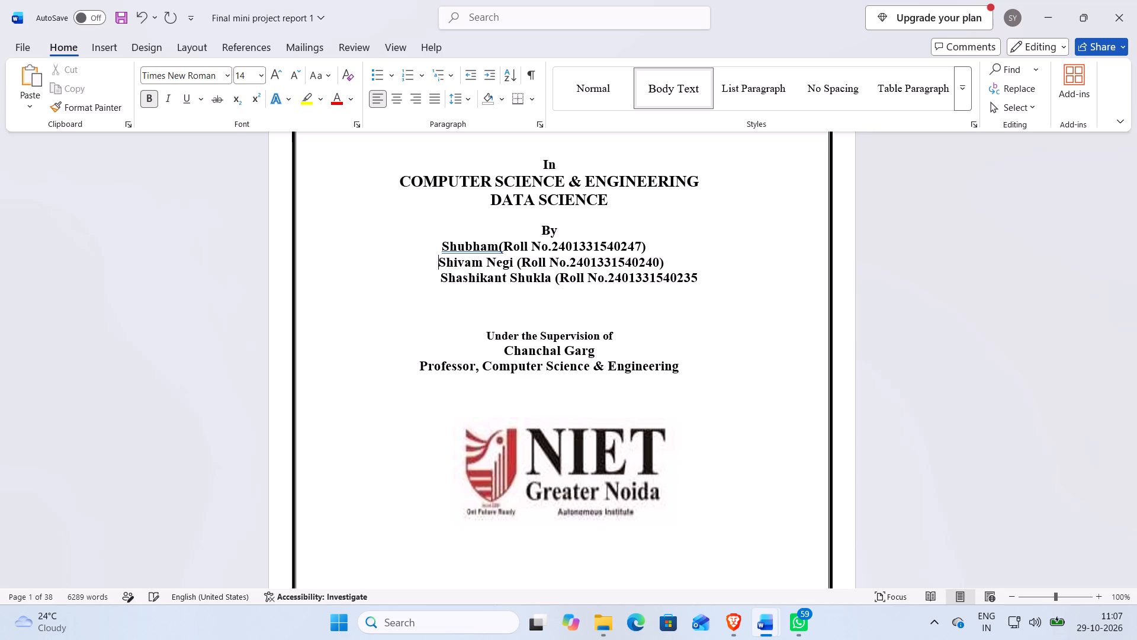
Insert a space before the first student's roll number bracket and indent the second student's line one more space to line up the names.
left_click(498, 242)
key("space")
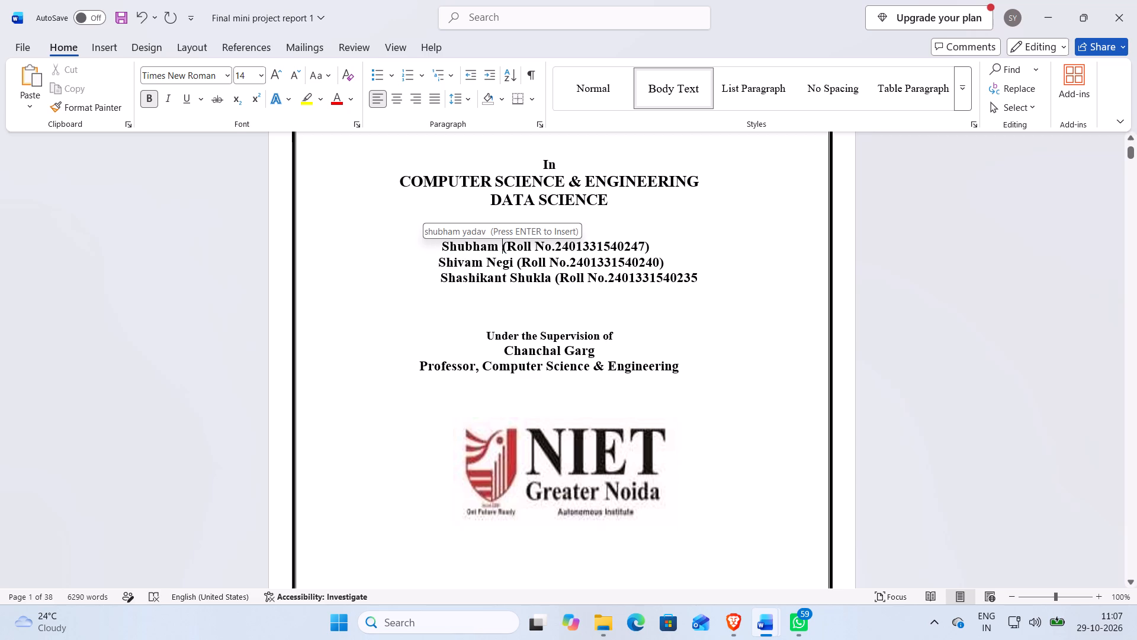
left_click(437, 257)
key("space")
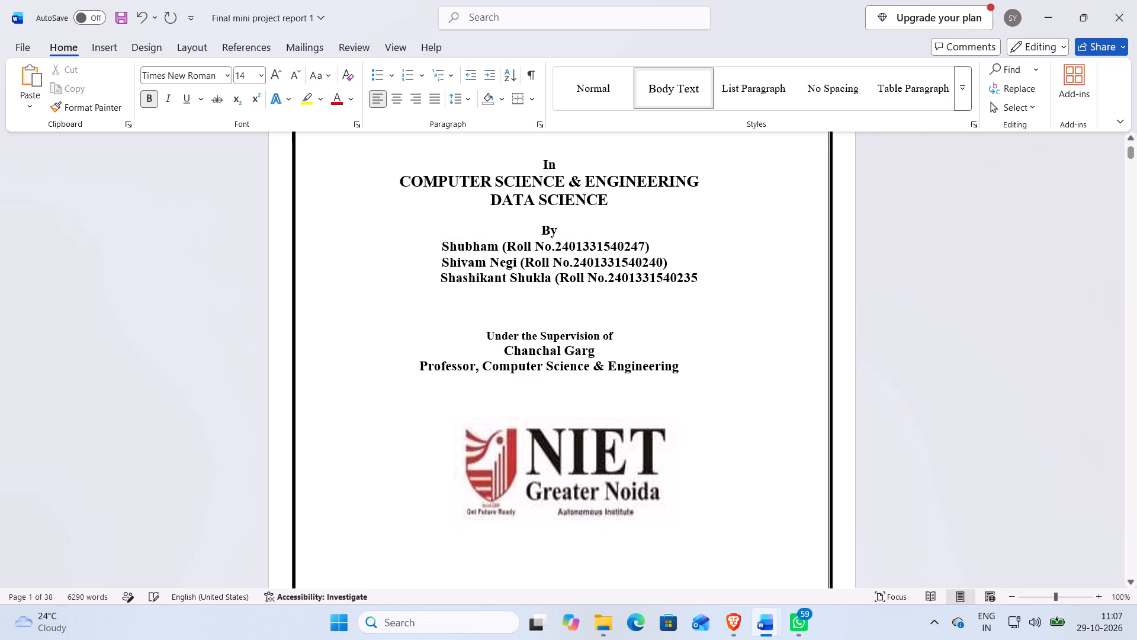
Replace the third listed student's name on the cover page with the new team member's name.
left_click(549, 273)
key("BackSpace")
key("BackSpace")
key("BackSpace")
key("BackSpace")
key("BackSpace")
key("BackSpace")
key("BackSpace")
key("BackSpace")
key("BackSpace")
key("BackSpace")
key("BackSpace")
key("BackSpace")
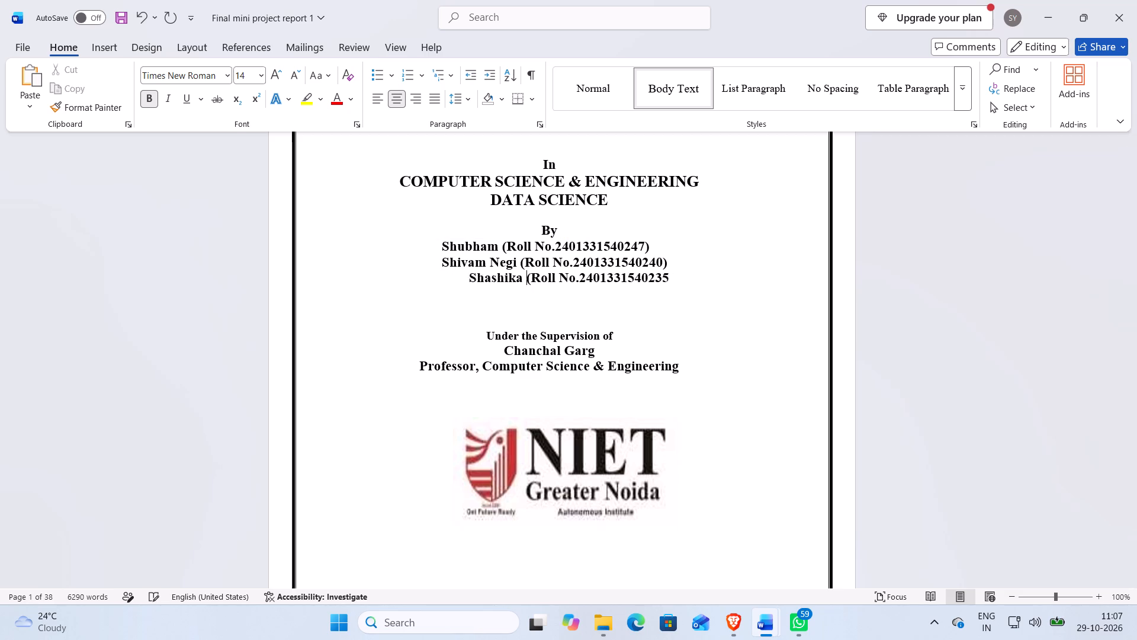
key("BackSpace")
key("BackSpace")
key("BackSpace")
key("BackSpace")
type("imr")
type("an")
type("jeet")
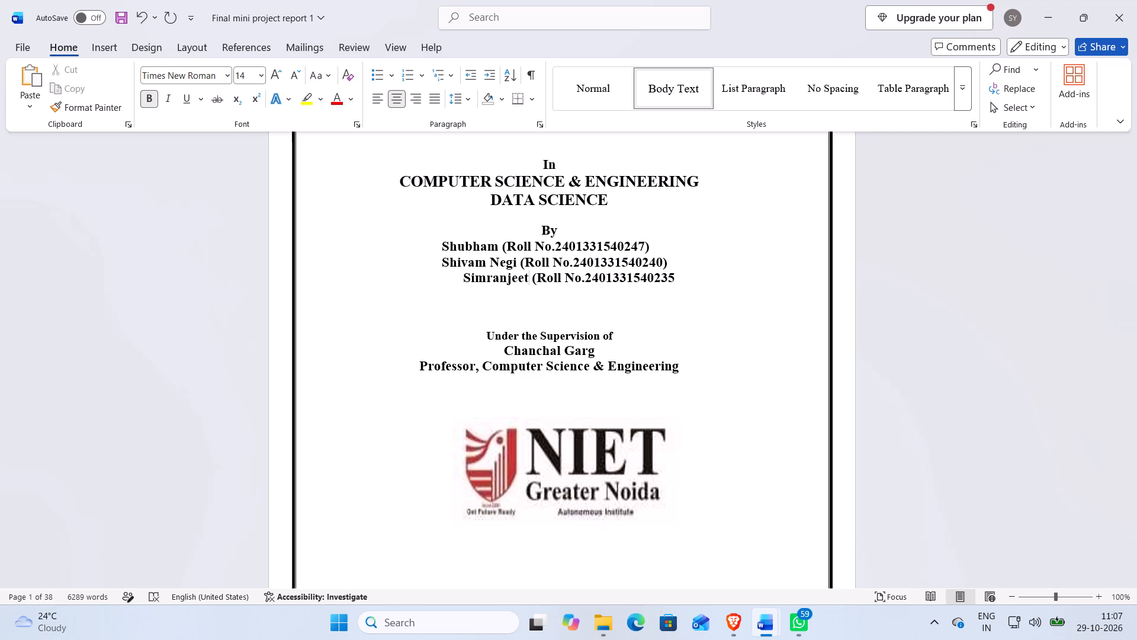
Change the last two digits of the third student's roll number to 51 and add the missing closing bracket.
left_click(683, 274)
key("BackSpace")
key("BackSpace")
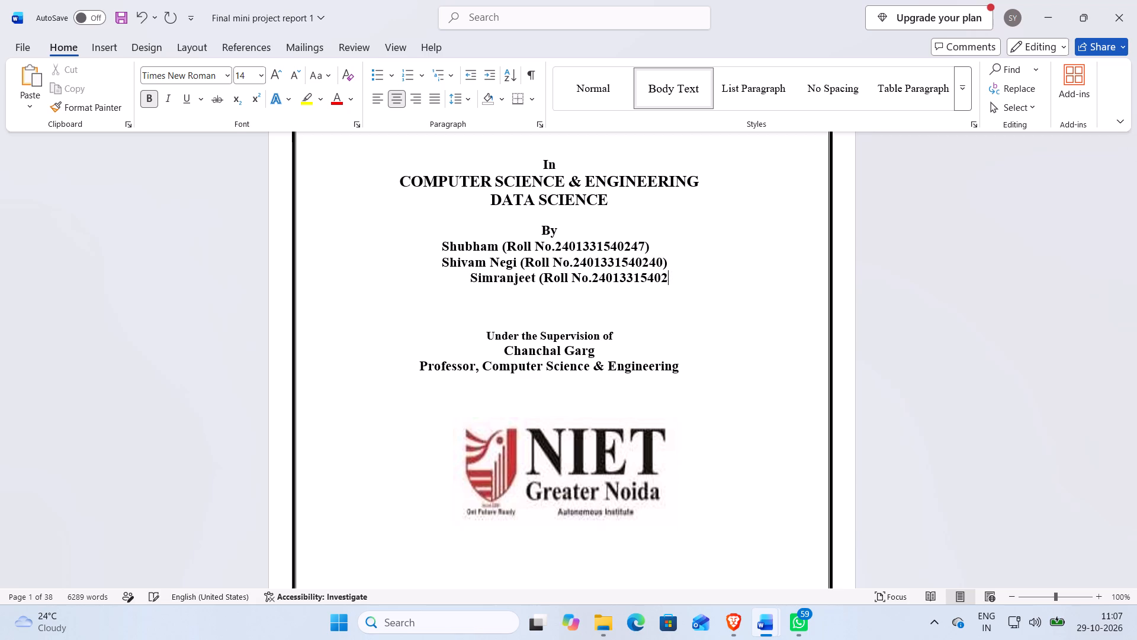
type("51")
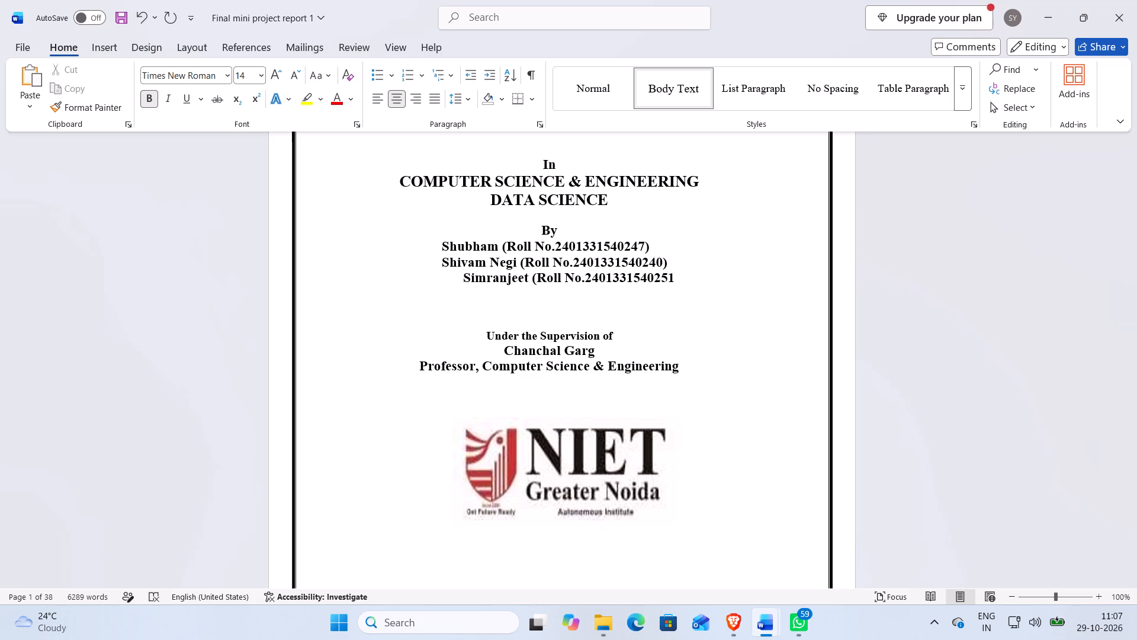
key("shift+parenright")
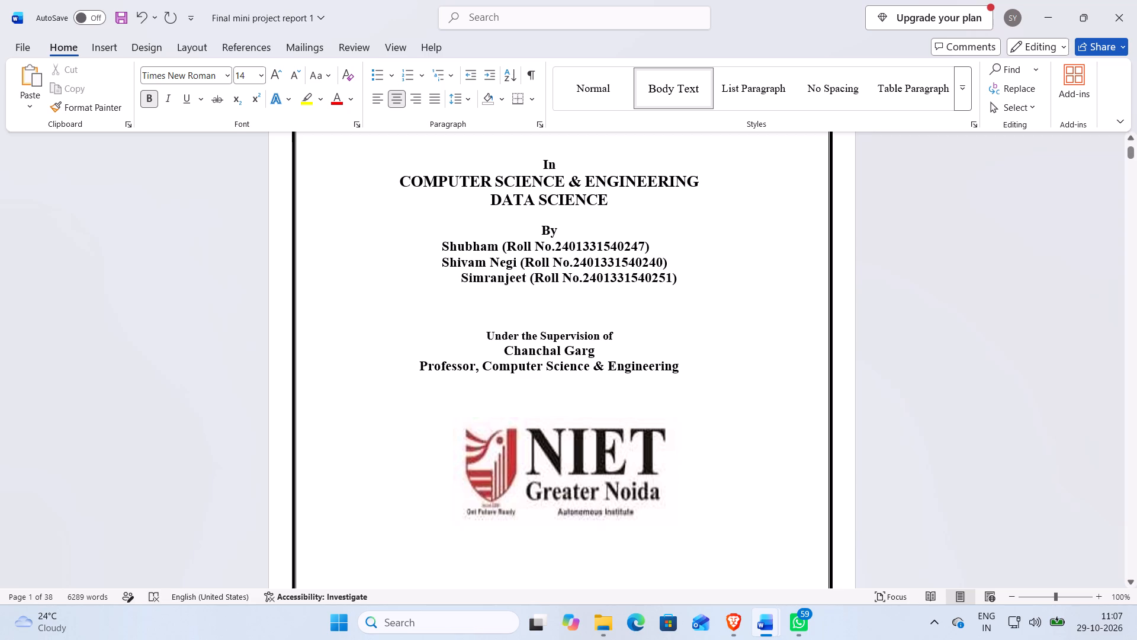
Remove the centring from the third student's line and indent it with spaces to line up with the names above.
left_click(459, 276)
key("BackSpace")
key("BackSpace")
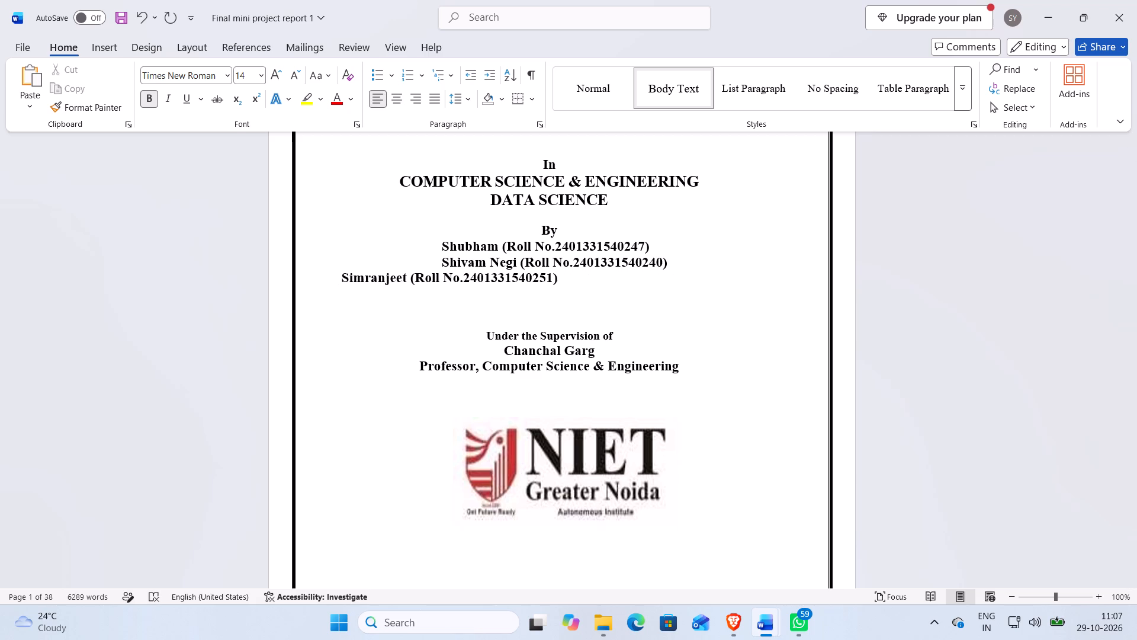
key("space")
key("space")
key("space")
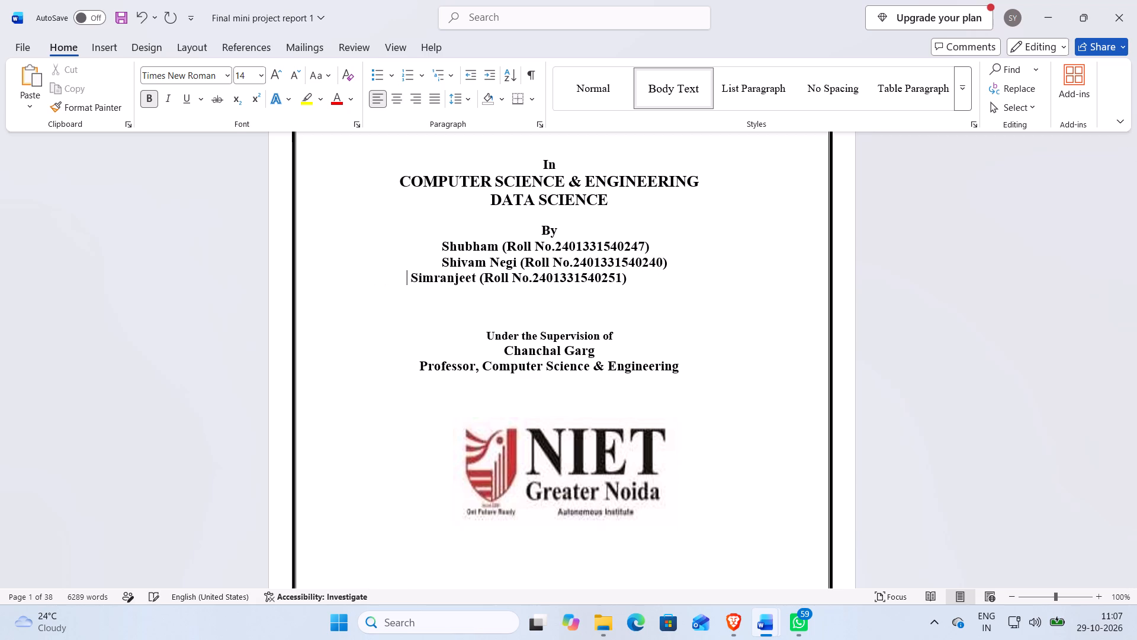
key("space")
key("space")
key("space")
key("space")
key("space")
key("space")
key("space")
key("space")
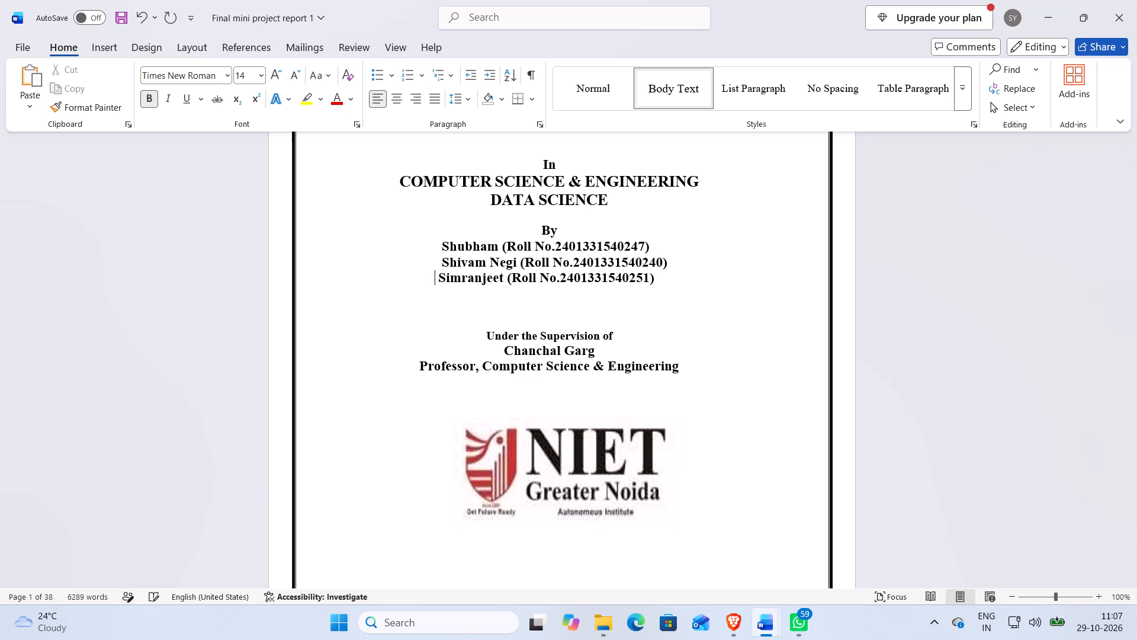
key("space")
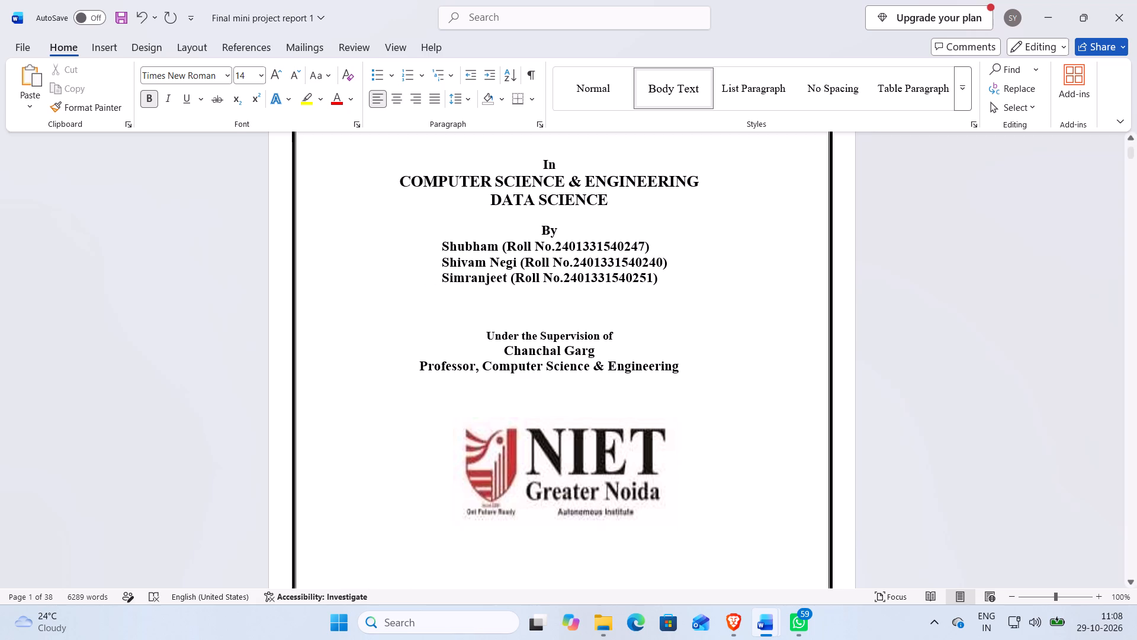
Add a line below the third student, indented with spaces to match, and enter the fourth team member's name.
left_click(666, 280)
key("Return")
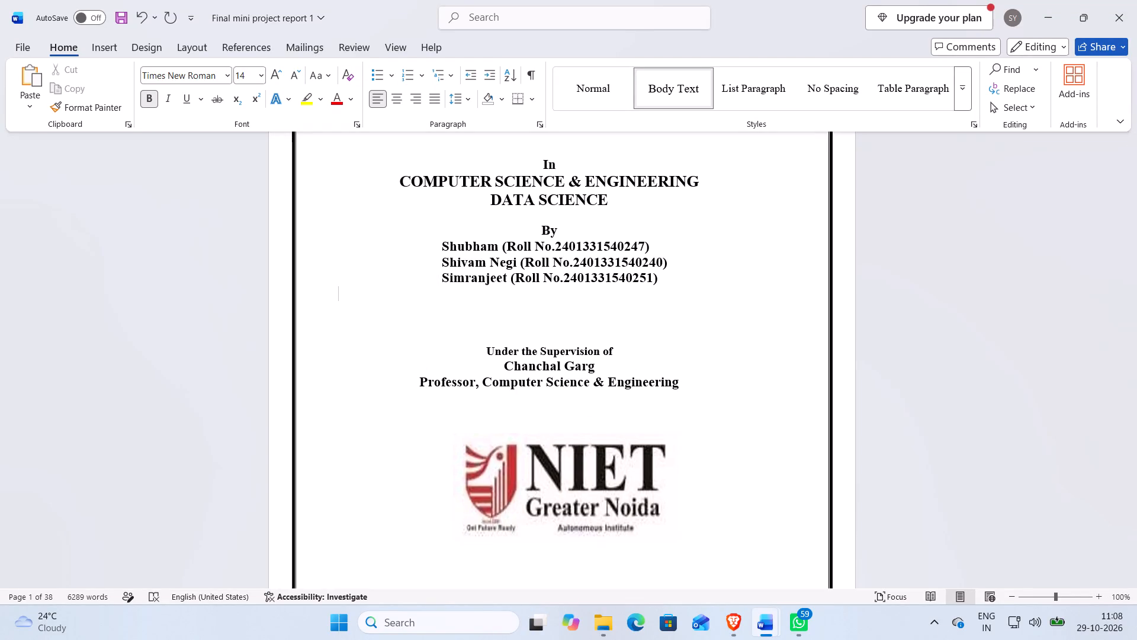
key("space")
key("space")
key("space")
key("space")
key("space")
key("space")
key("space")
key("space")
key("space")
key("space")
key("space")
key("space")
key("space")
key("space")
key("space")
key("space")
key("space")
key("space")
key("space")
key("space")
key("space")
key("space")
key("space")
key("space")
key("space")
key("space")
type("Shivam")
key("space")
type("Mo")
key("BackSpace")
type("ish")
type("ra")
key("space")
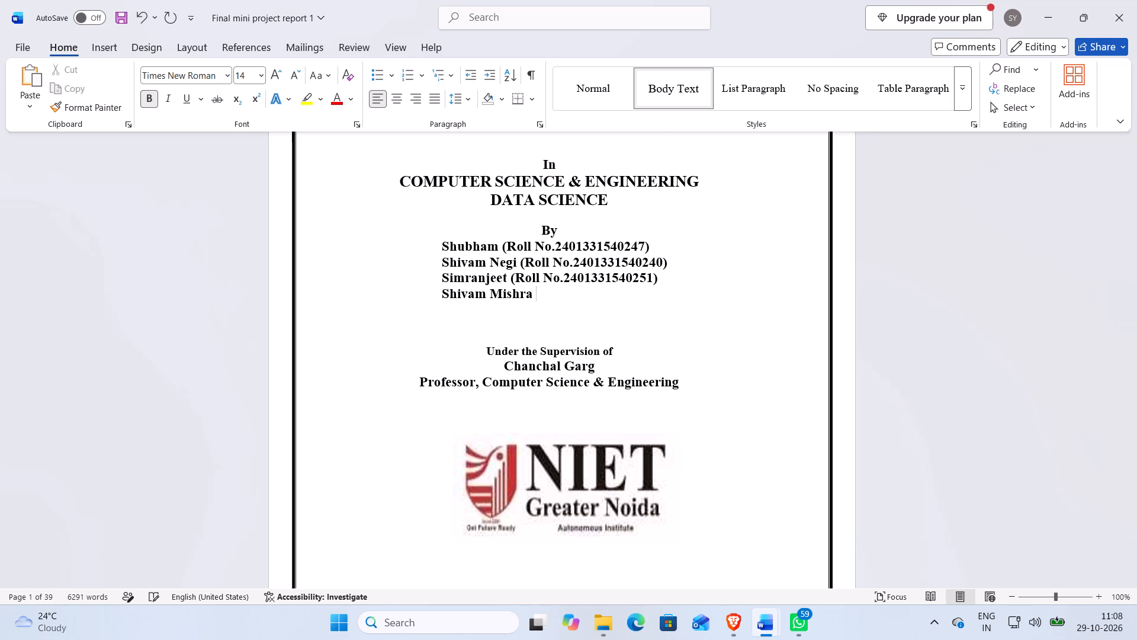
Enter the fourth student's roll number in brackets after the name, preceded by "Roll No.".
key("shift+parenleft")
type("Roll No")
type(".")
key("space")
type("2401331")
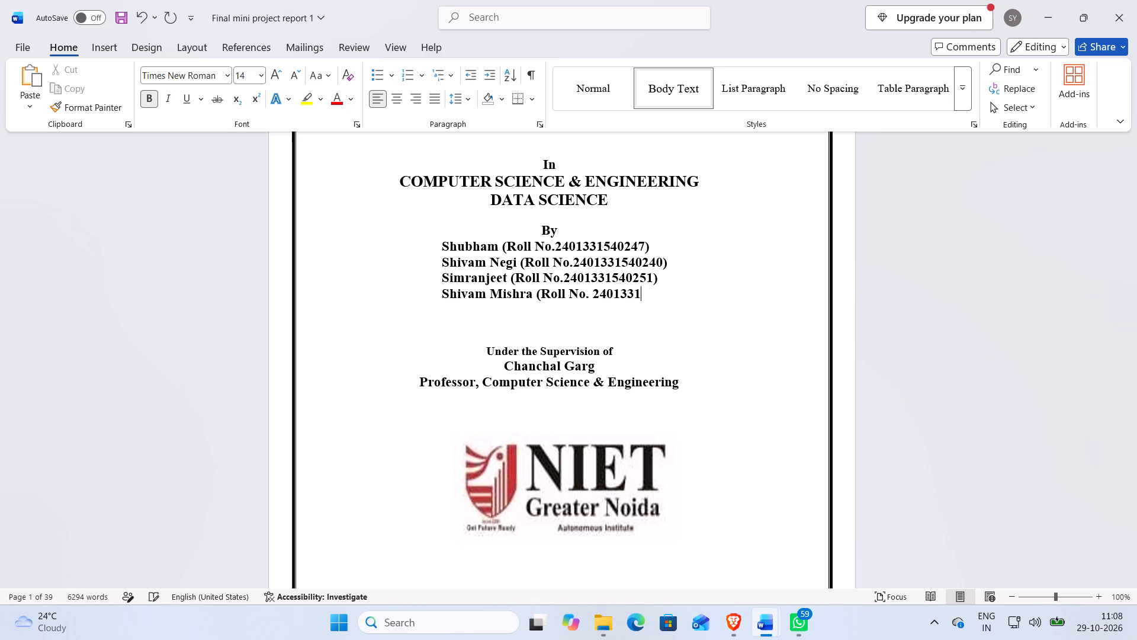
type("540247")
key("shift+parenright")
Replace the supervisor's name on the cover page with the new supervisor's name, preceded by "Ms.".
scroll(629, 355, "down", 1)
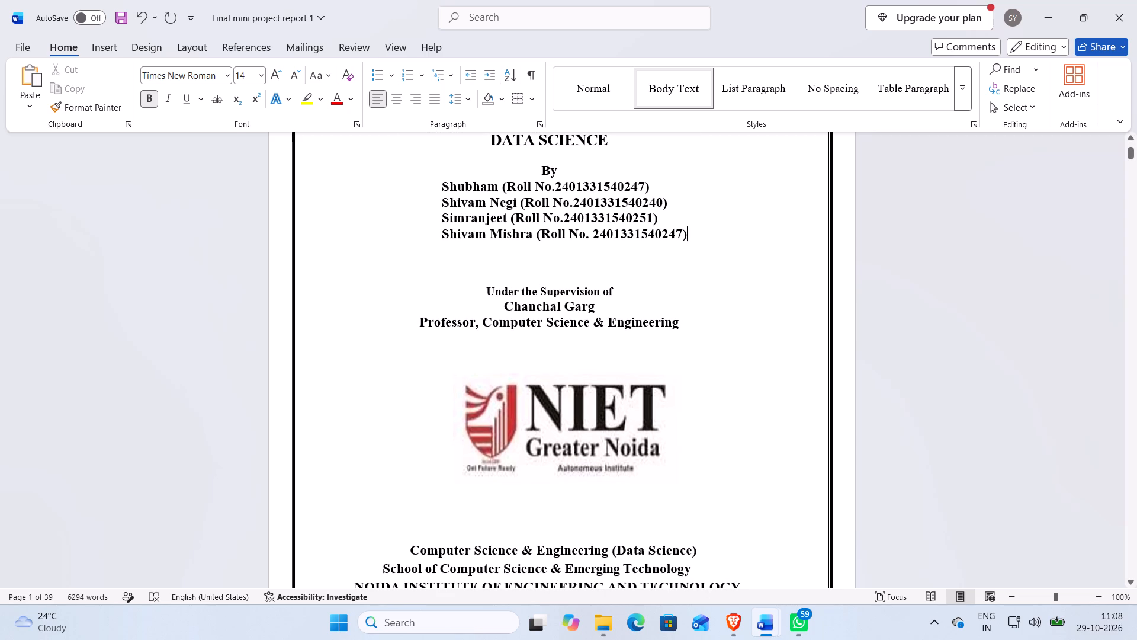
left_click(611, 311)
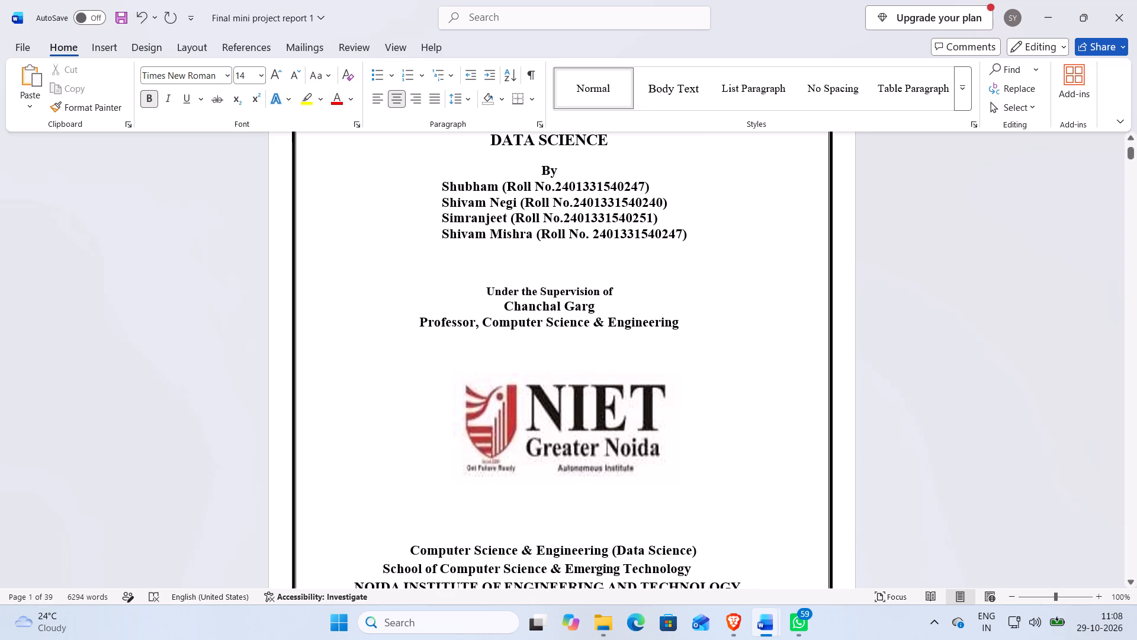
key("BackSpace")
key("BackSpace")
key("BackSpace")
key("BackSpace")
key("BackSpace")
key("BackSpace")
key("BackSpace")
key("BackSpace")
key("BackSpace")
key("BackSpace")
key("BackSpace")
key("BackSpace")
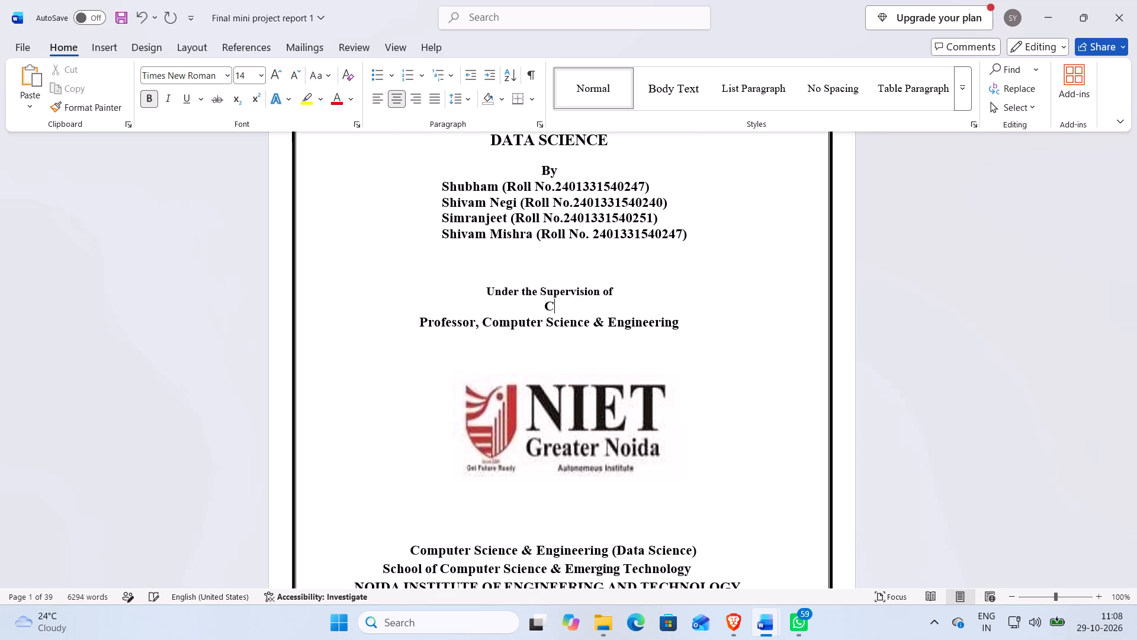
key("BackSpace")
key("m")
key("BackSpace")
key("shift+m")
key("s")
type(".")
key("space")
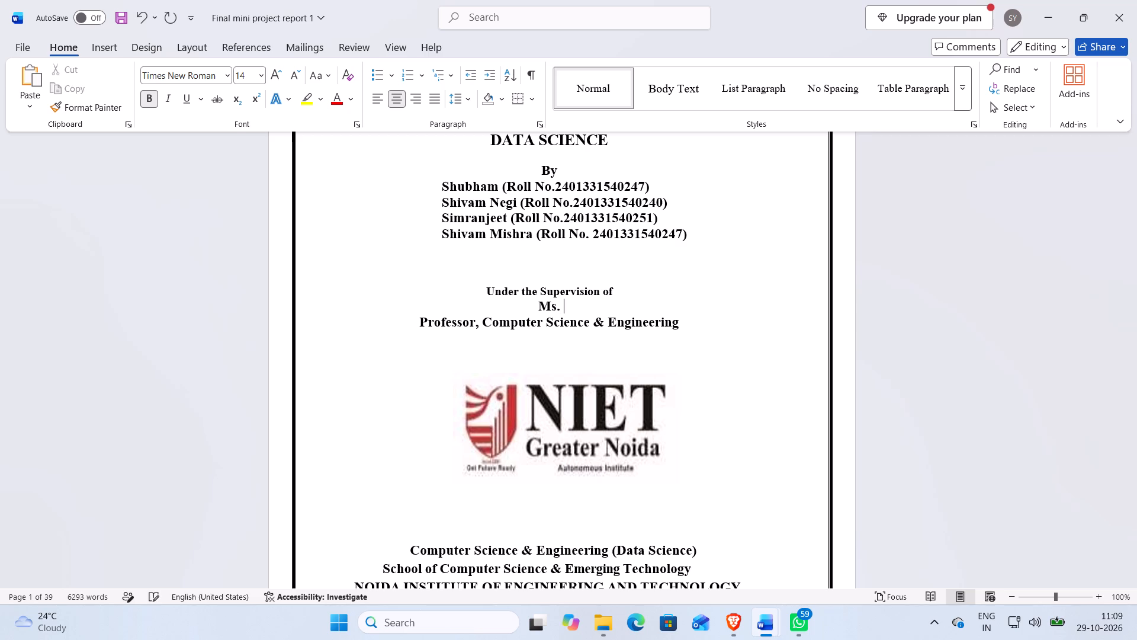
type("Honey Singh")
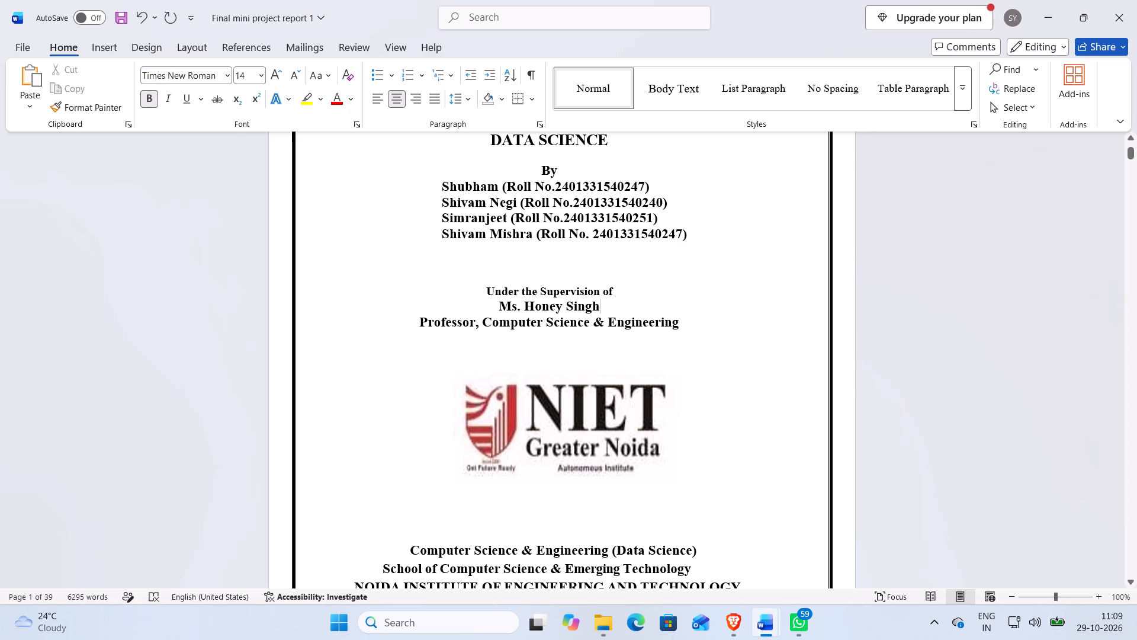
Add "Assistant" before "Professor" in the supervisor's designation on the cover page.
scroll(549, 341, "down", 1)
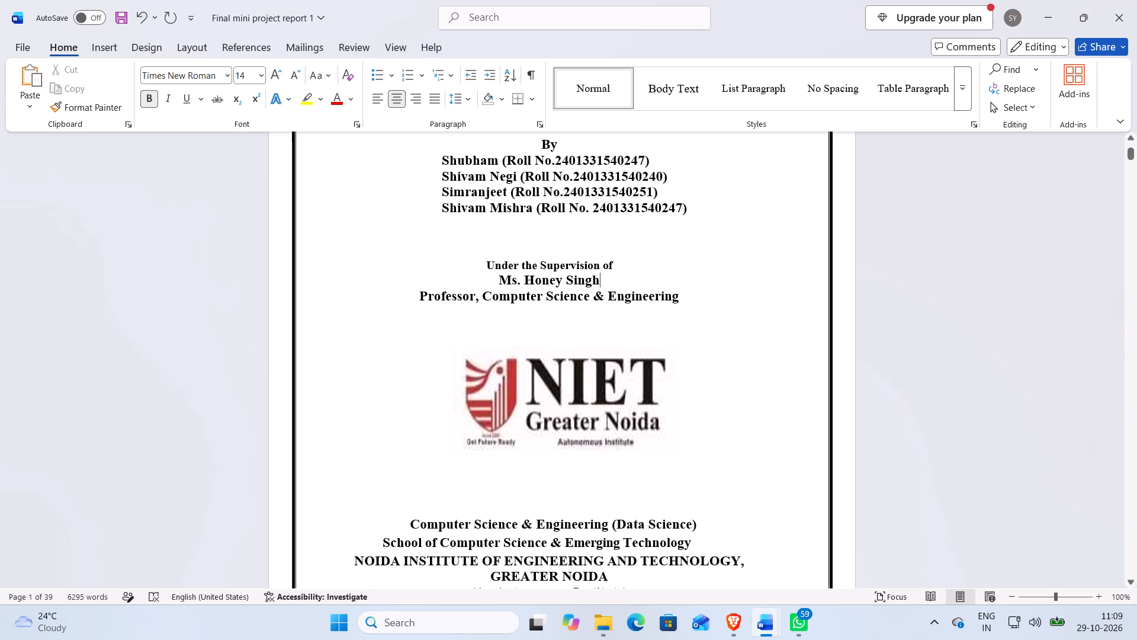
left_click(419, 293)
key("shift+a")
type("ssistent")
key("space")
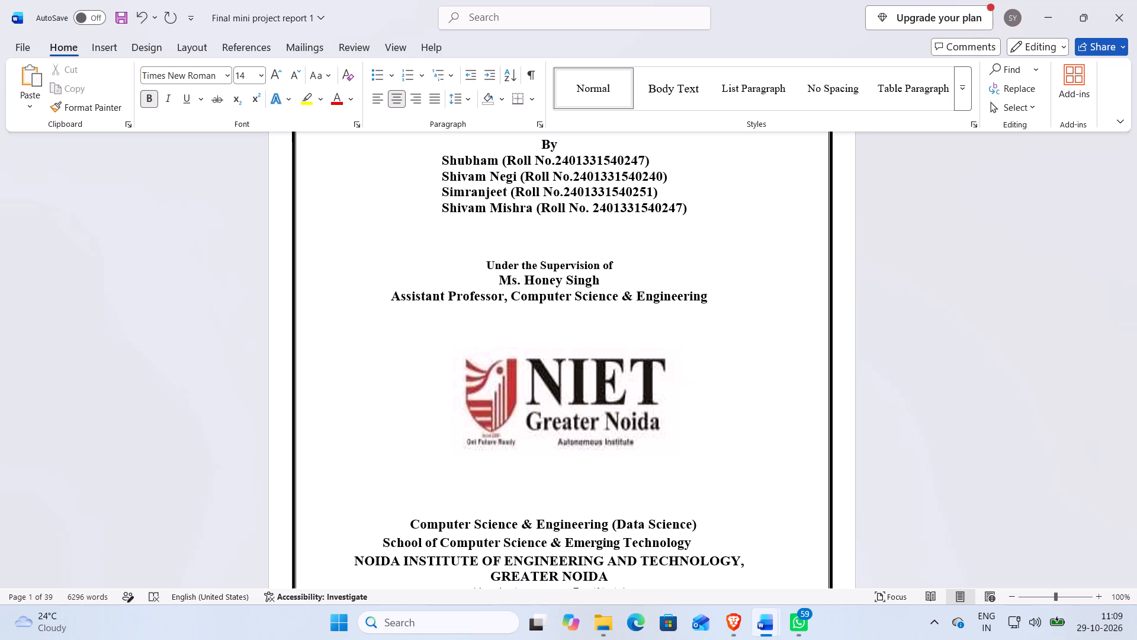
Replace the first candidate's name on the Declaration page with the name of the first team member listed on the cover page.
scroll(419, 293, "down", 1)
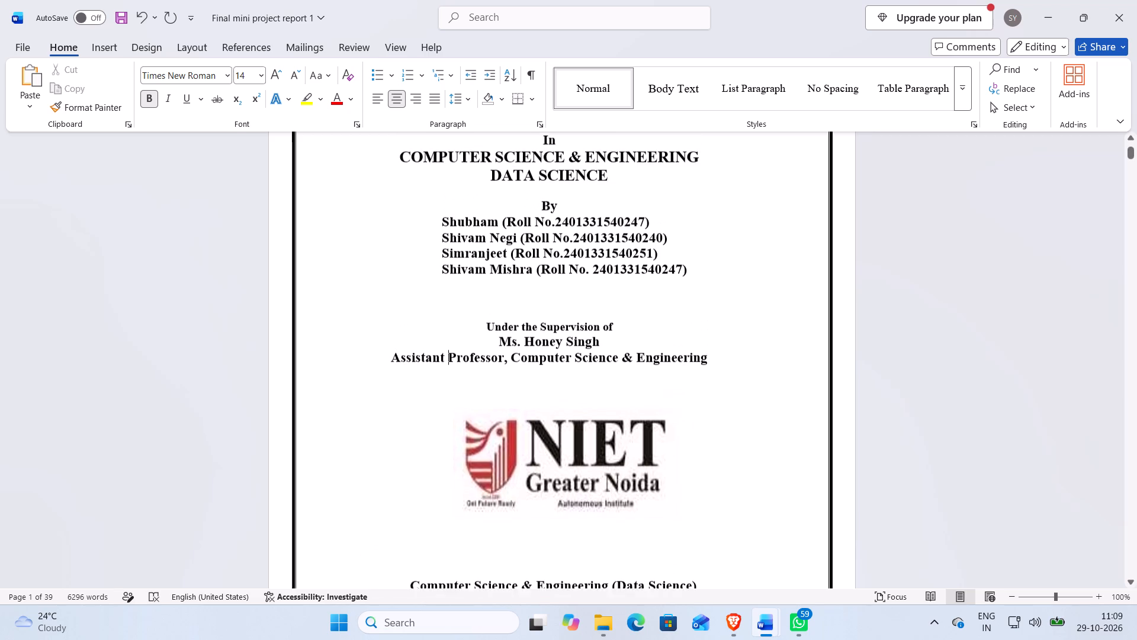
scroll(419, 293, "down", 2)
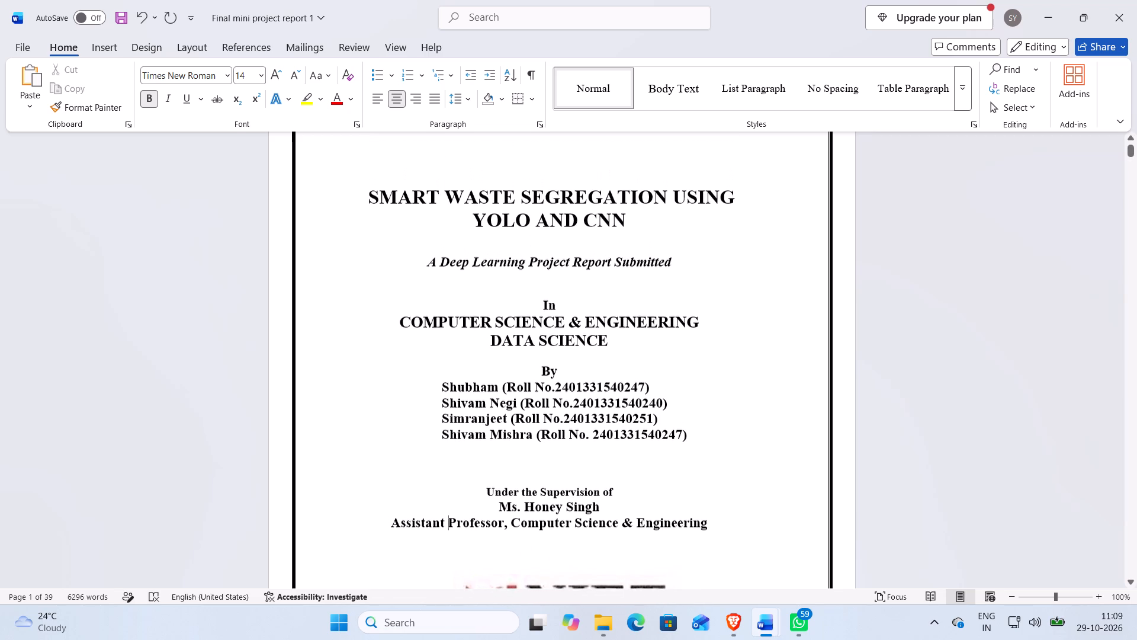
scroll(419, 293, "down", 1)
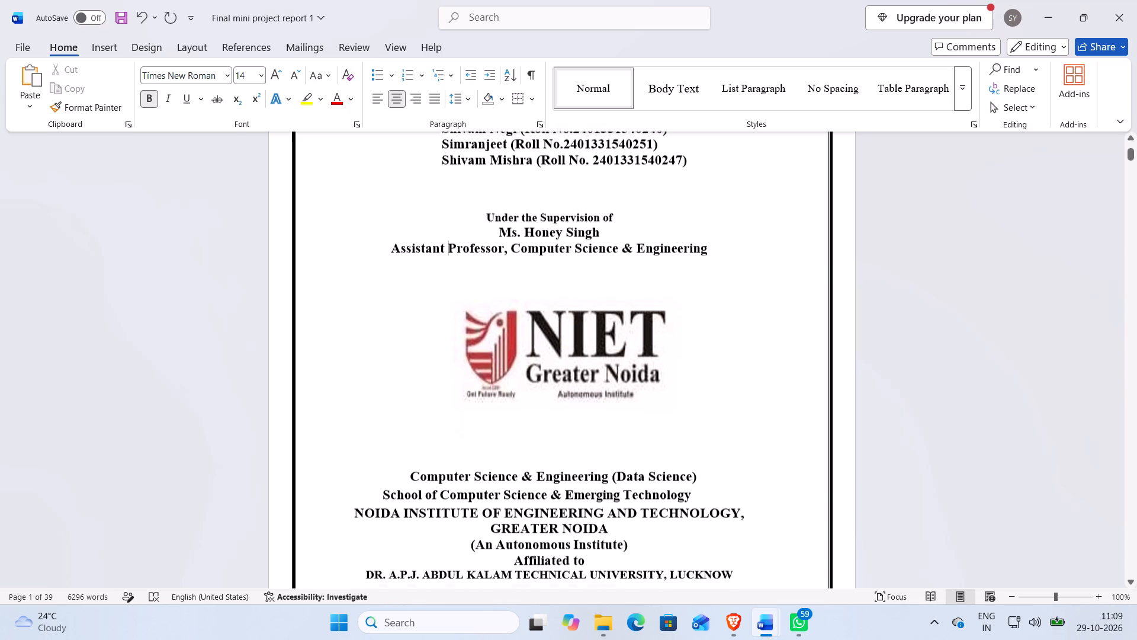
scroll(419, 293, "down", 2)
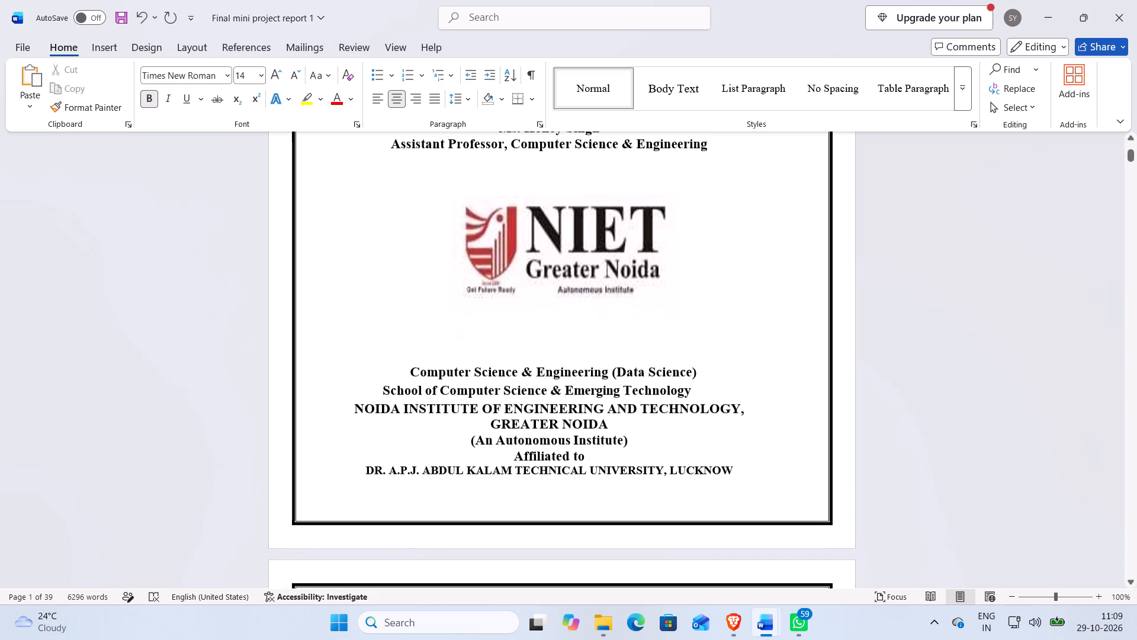
scroll(419, 293, "down", 4)
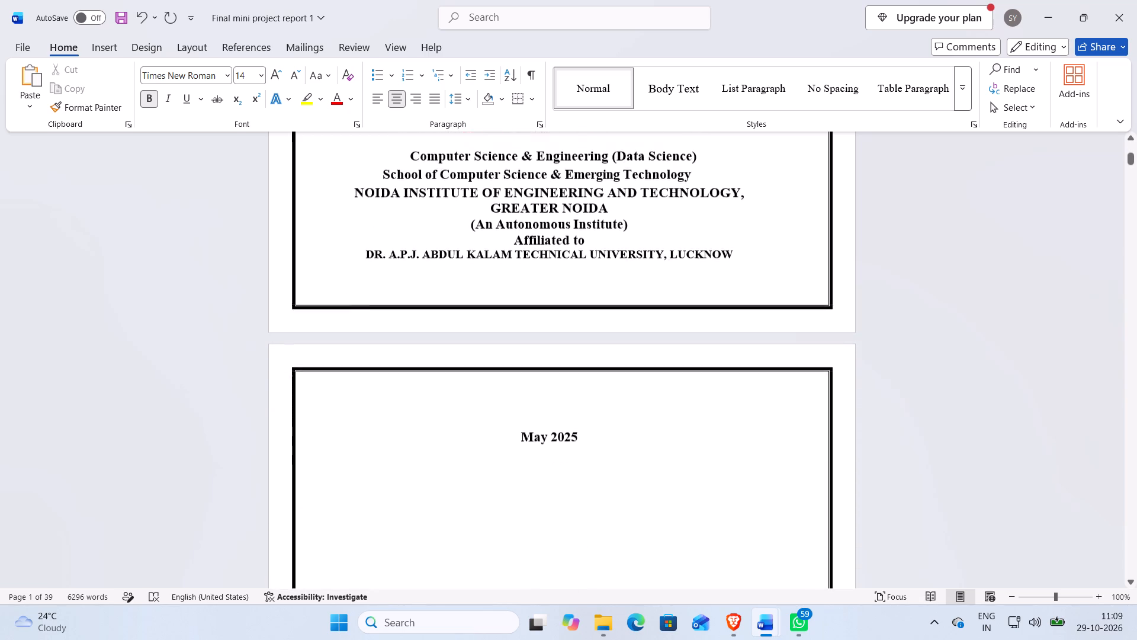
scroll(419, 293, "down", 5)
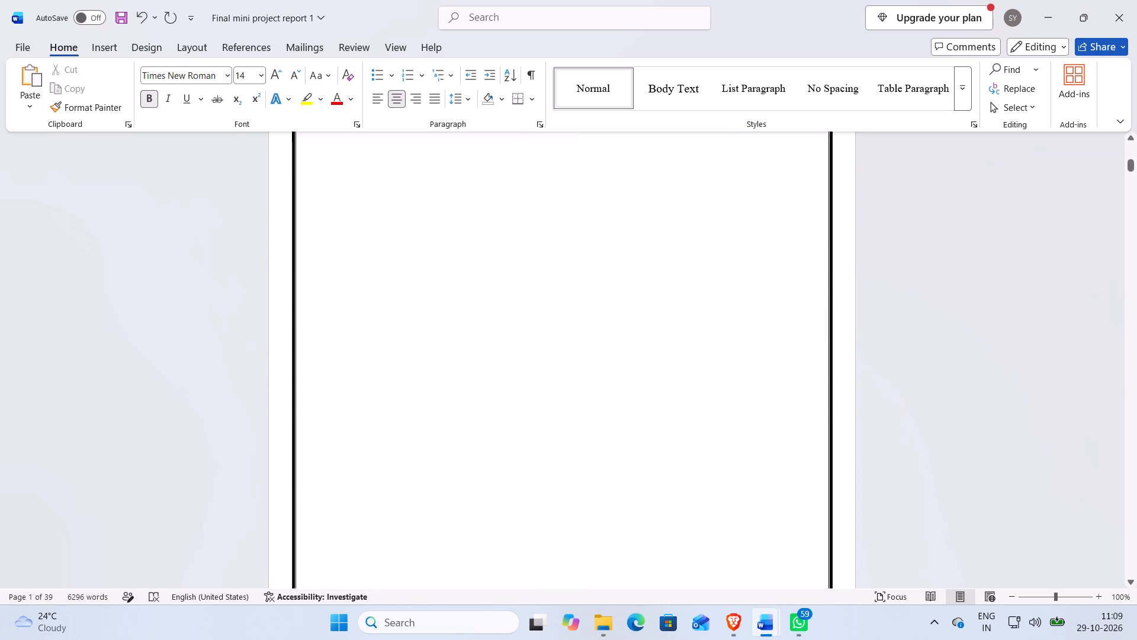
scroll(419, 293, "down", 6)
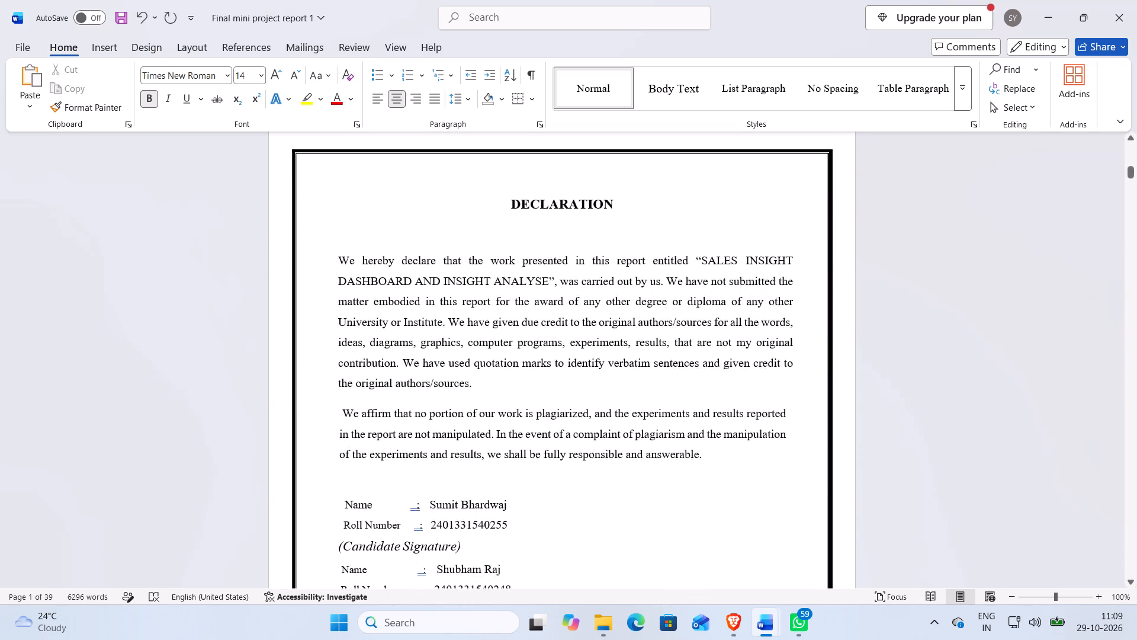
scroll(419, 293, "down", 1)
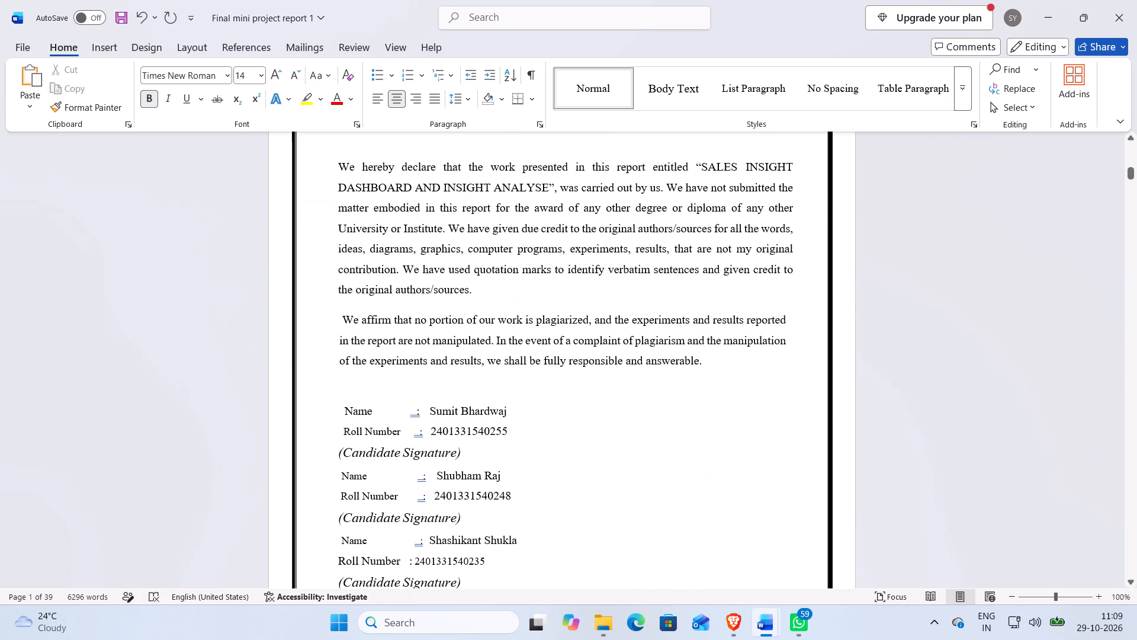
left_click(512, 408)
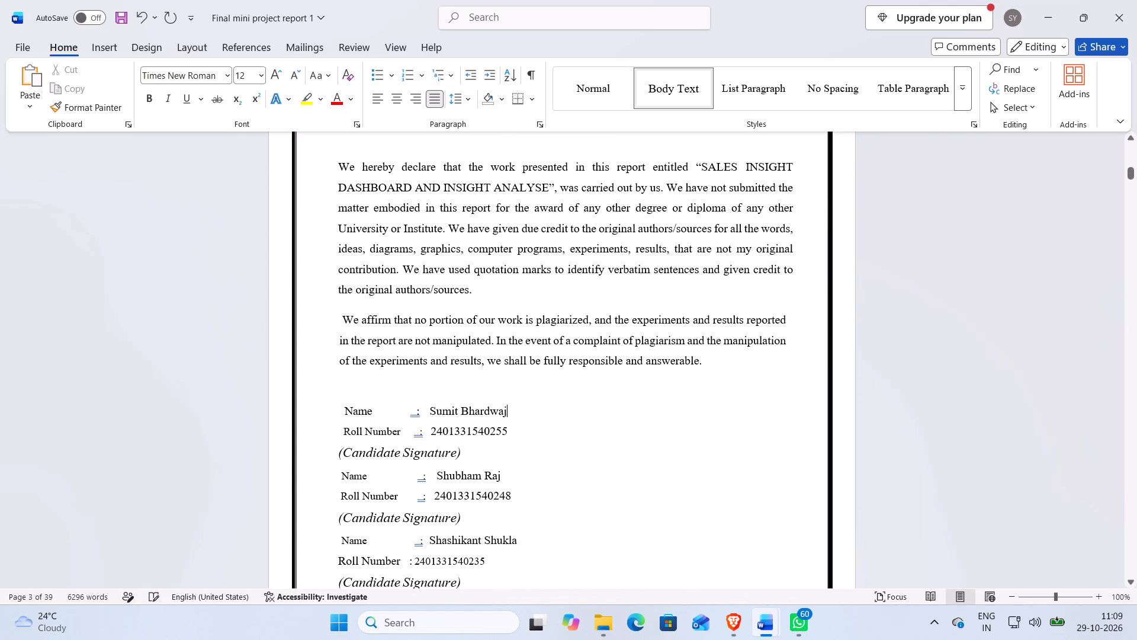
key("BackSpace")
key("BackSpace")
key("BackSpace")
key("BackSpace")
key("BackSpace")
key("BackSpace")
key("BackSpace")
key("BackSpace")
key("BackSpace")
key("BackSpace")
key("BackSpace")
key("BackSpace")
key("BackSpace")
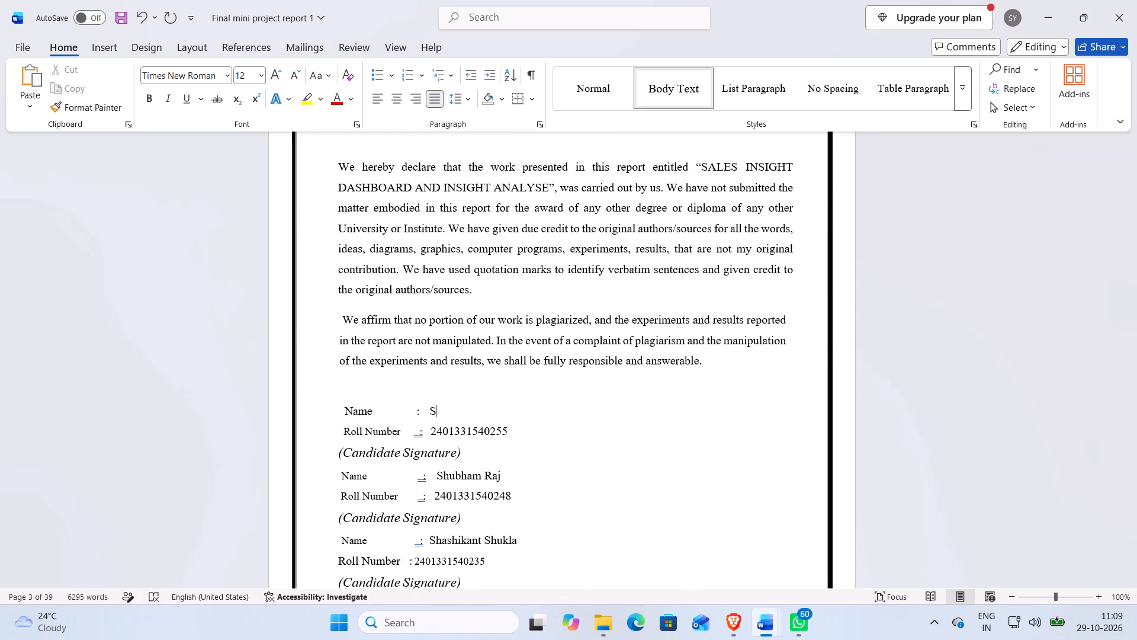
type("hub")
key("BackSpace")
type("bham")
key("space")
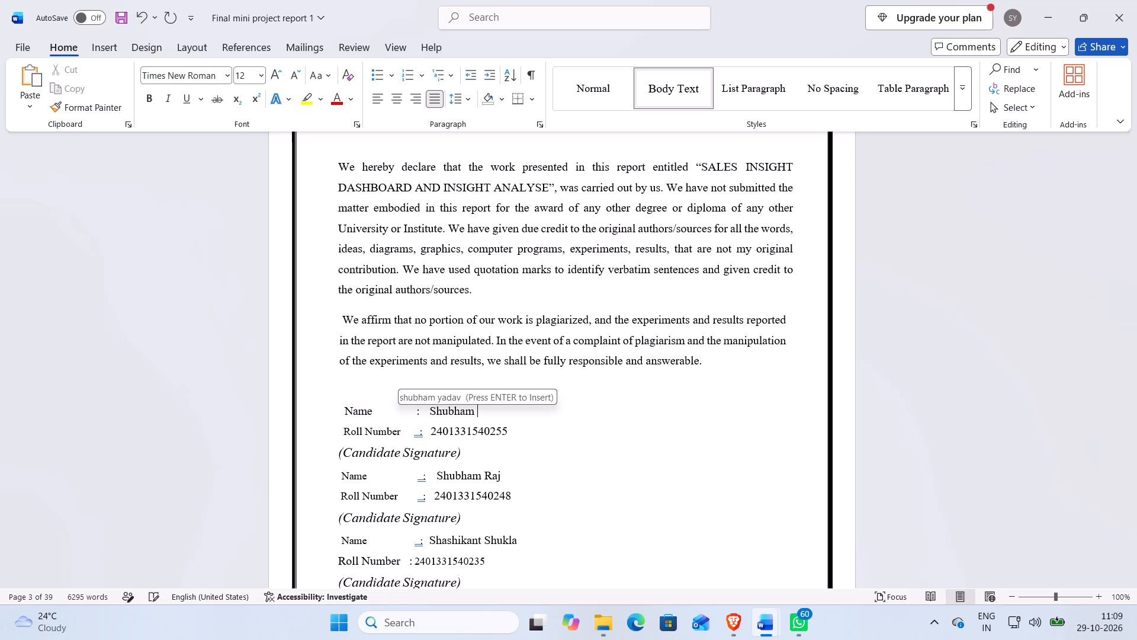
Change the last two digits of the first candidate's roll number in the Declaration to 47.
left_click(520, 431)
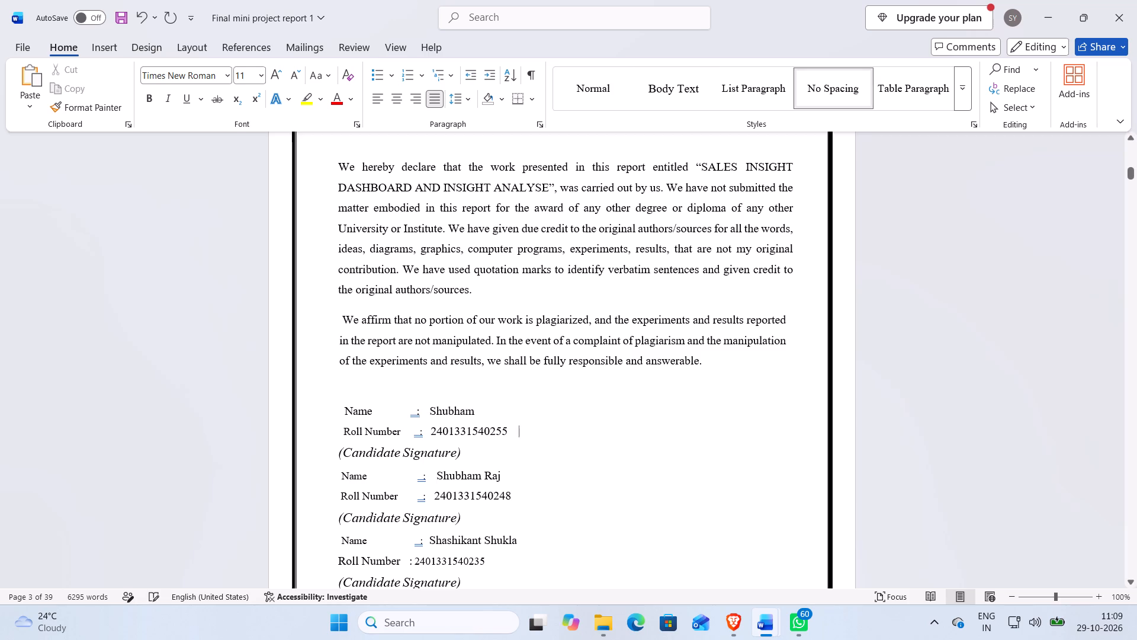
left_click(508, 430)
key("BackSpace")
key("BackSpace")
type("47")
Replace the second candidate's name in the Declaration with the second team member's name from the cover page.
scroll(508, 430, "down", 1)
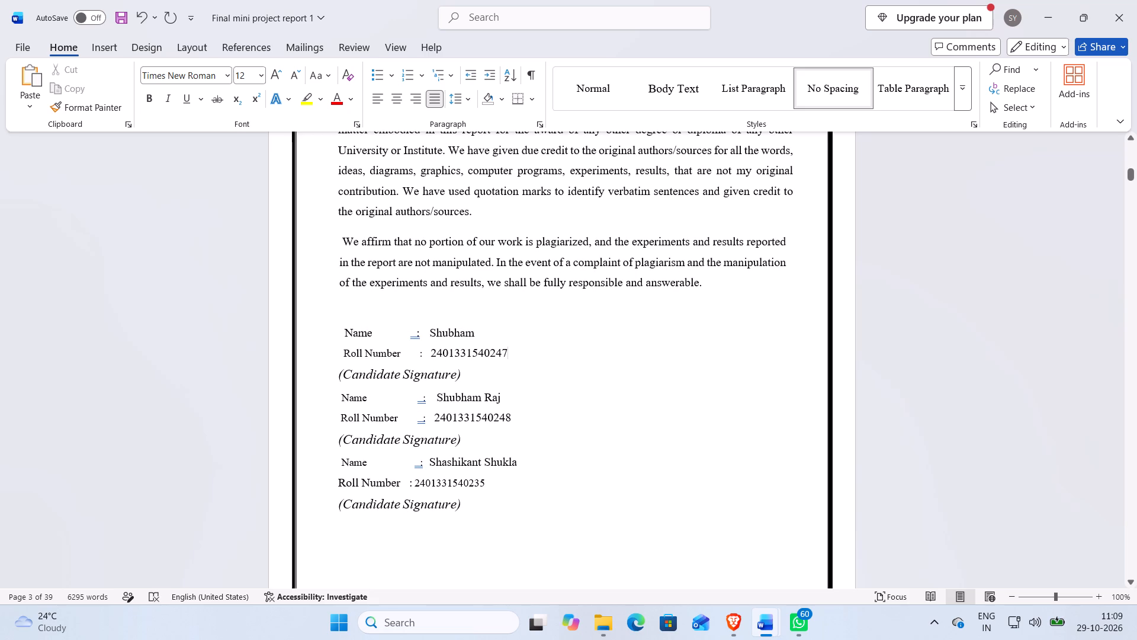
left_click(503, 396)
key("BackSpace")
key("BackSpace")
key("BackSpace")
key("BackSpace")
key("BackSpace")
key("BackSpace")
key("BackSpace")
key("BackSpace")
key("BackSpace")
key("BackSpace")
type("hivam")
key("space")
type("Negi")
Change the last digit of the second candidate's roll number in the Declaration to 0.
left_click(512, 414)
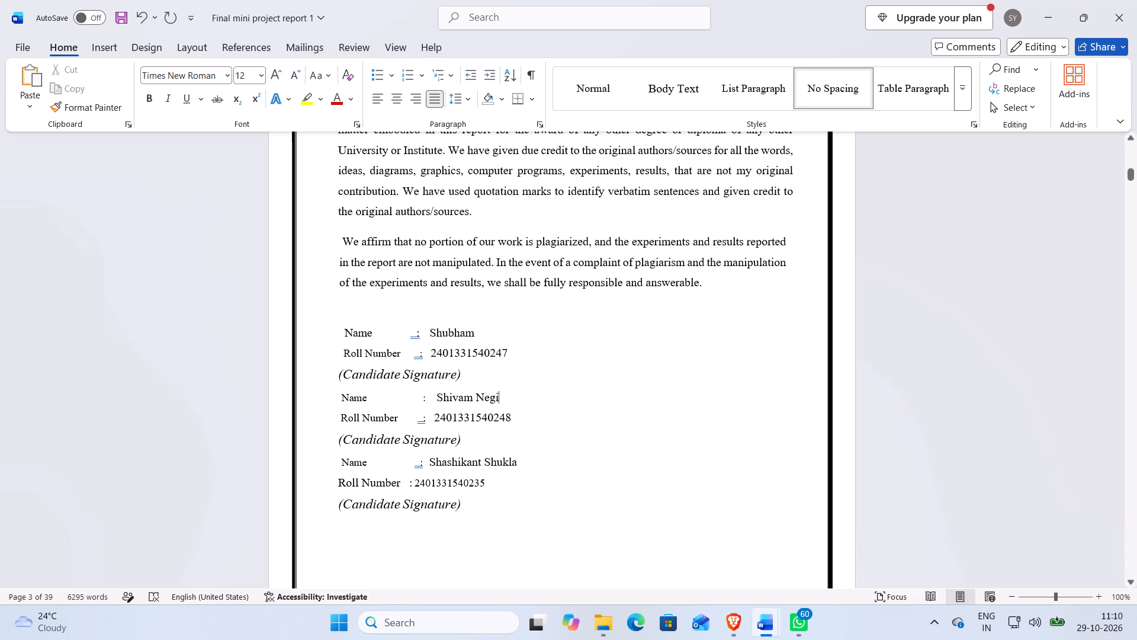
key("BackSpace")
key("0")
Replace the third candidate's name in the Declaration with the third team member's name from the cover page.
scroll(512, 414, "down", 1)
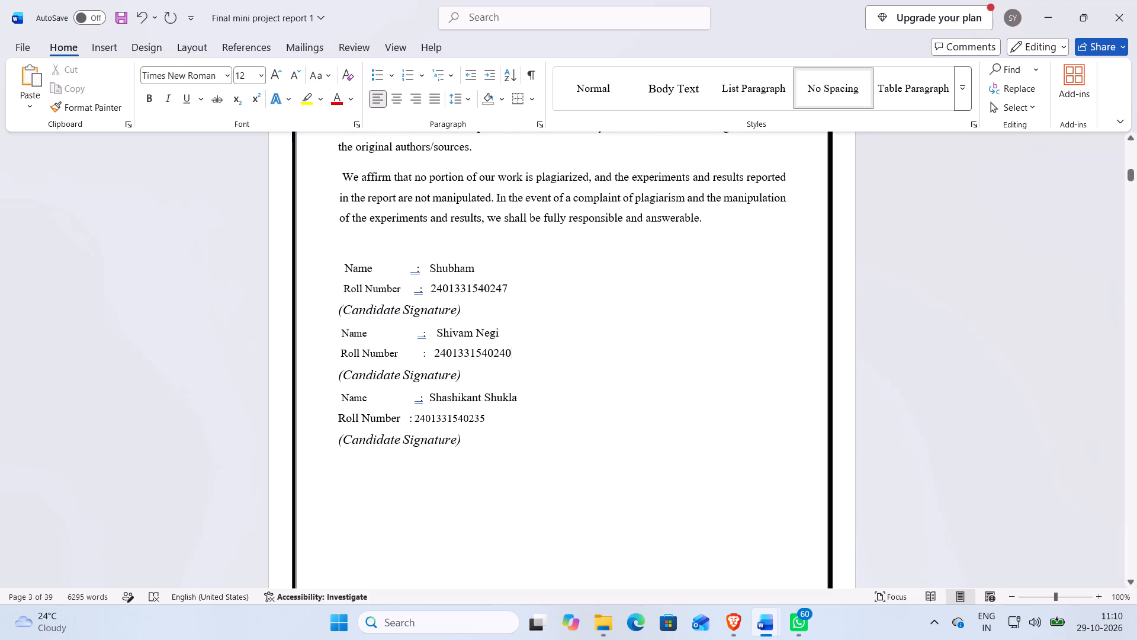
left_click(521, 393)
key("BackSpace")
key("BackSpace")
key("BackSpace")
key("BackSpace")
key("BackSpace")
key("BackSpace")
key("BackSpace")
key("BackSpace")
key("BackSpace")
key("BackSpace")
key("BackSpace")
key("BackSpace")
key("BackSpace")
key("BackSpace")
key("BackSpace")
key("BackSpace")
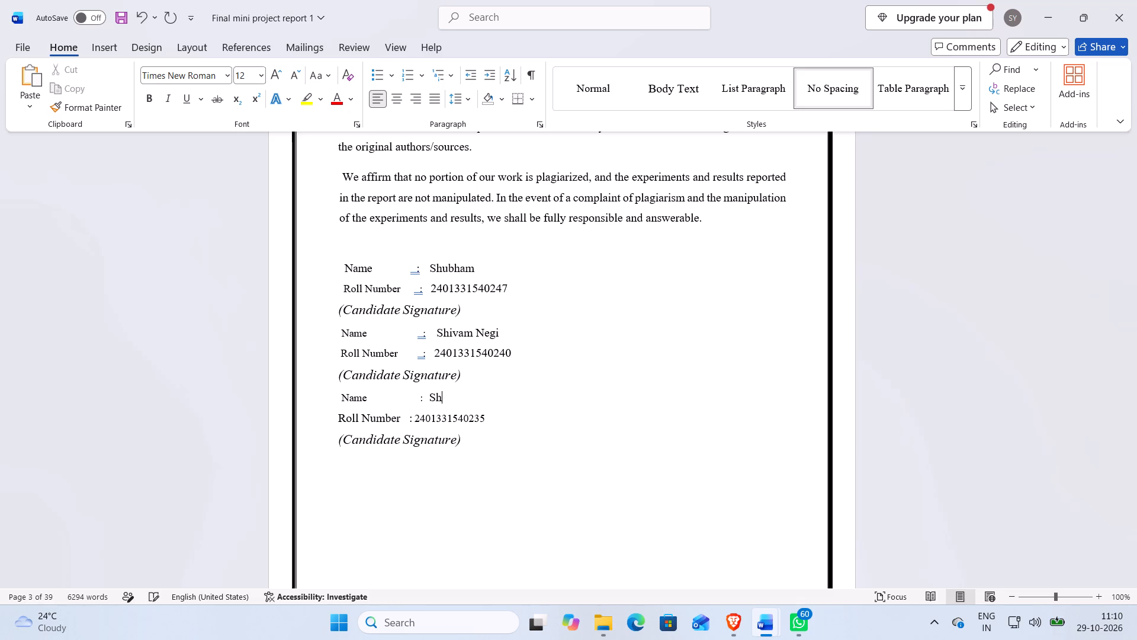
key("BackSpace")
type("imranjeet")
Change the last two digits of the third candidate's roll number in the Declaration to 51.
left_click(494, 427)
key("BackSpace")
key("BackSpace")
key("BackSpace")
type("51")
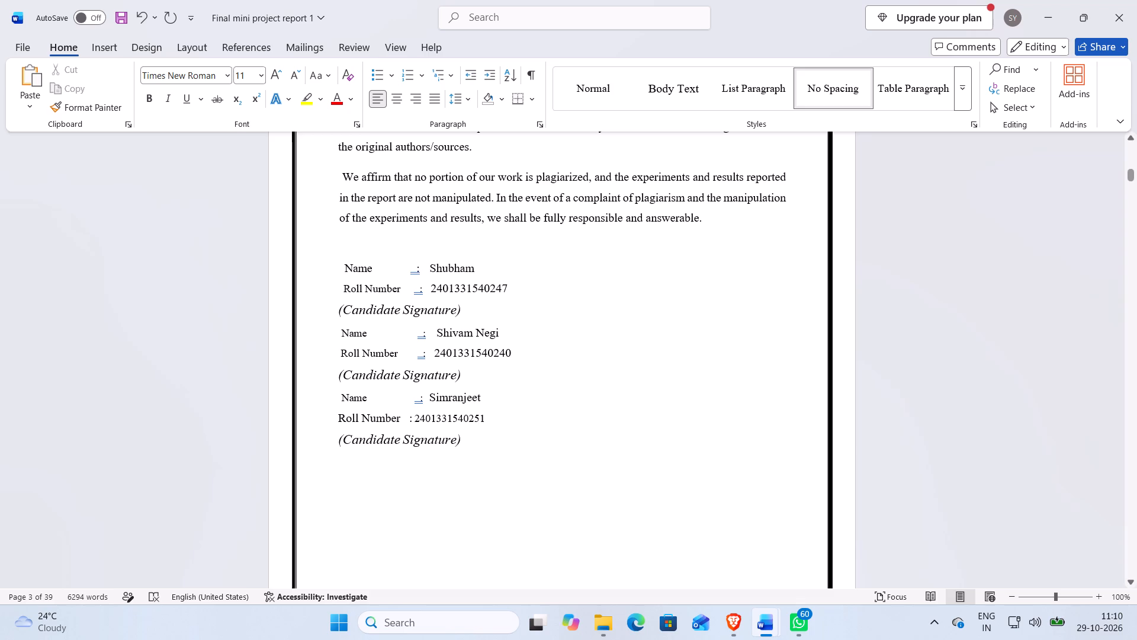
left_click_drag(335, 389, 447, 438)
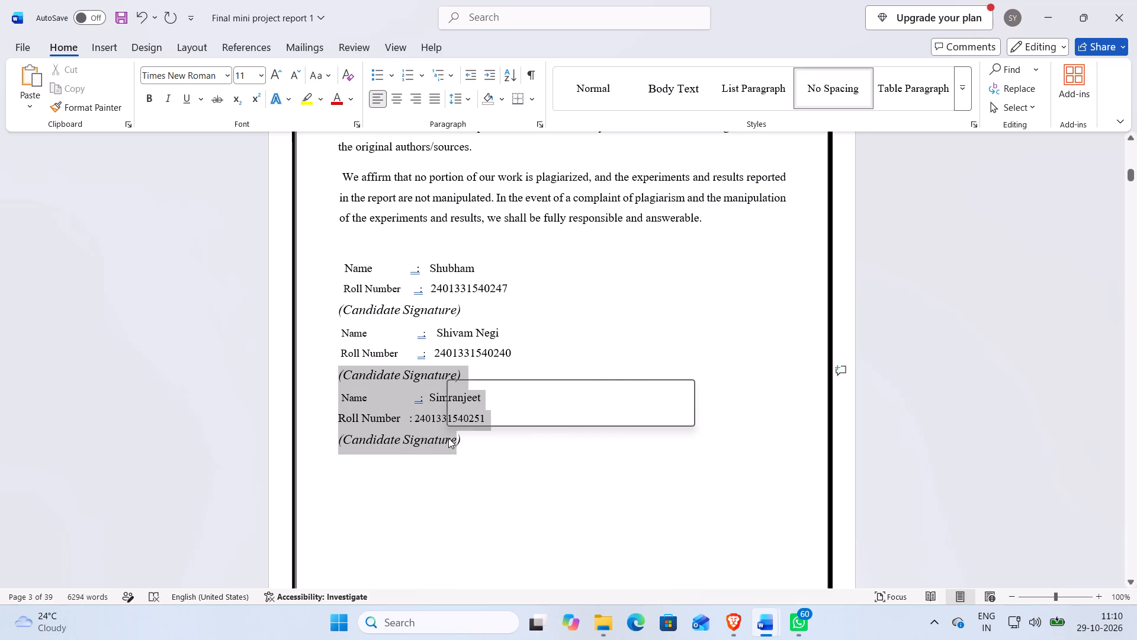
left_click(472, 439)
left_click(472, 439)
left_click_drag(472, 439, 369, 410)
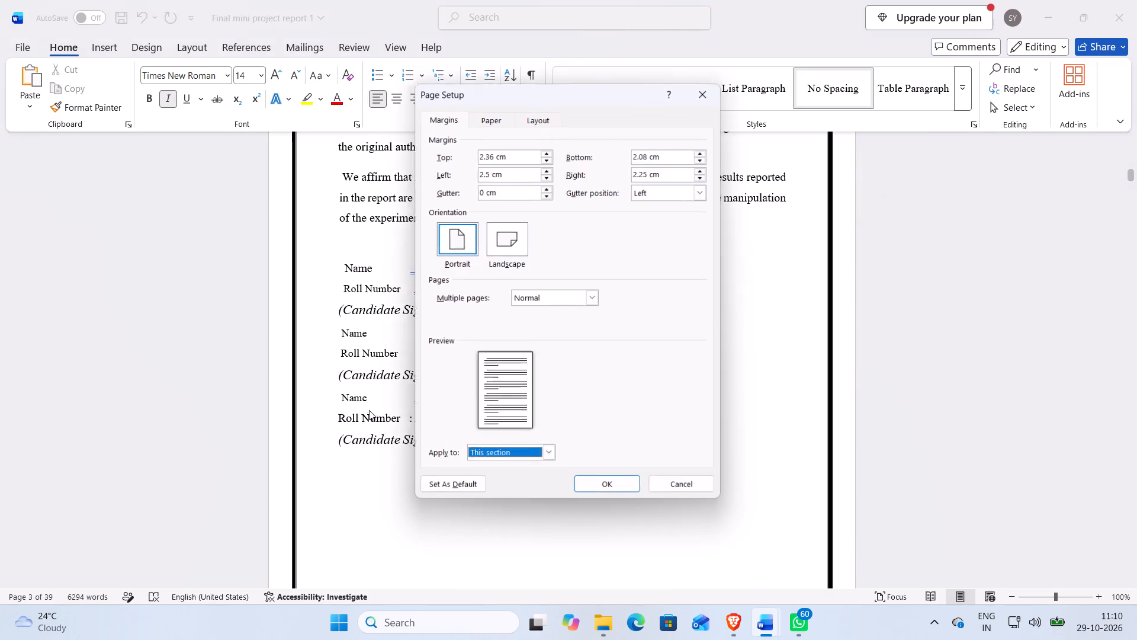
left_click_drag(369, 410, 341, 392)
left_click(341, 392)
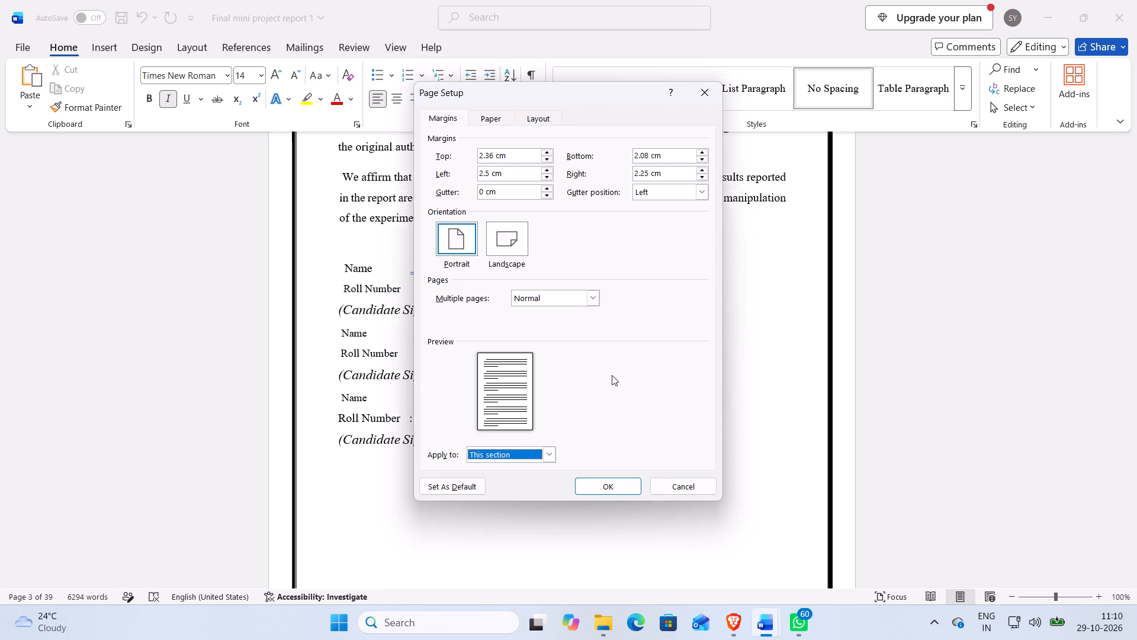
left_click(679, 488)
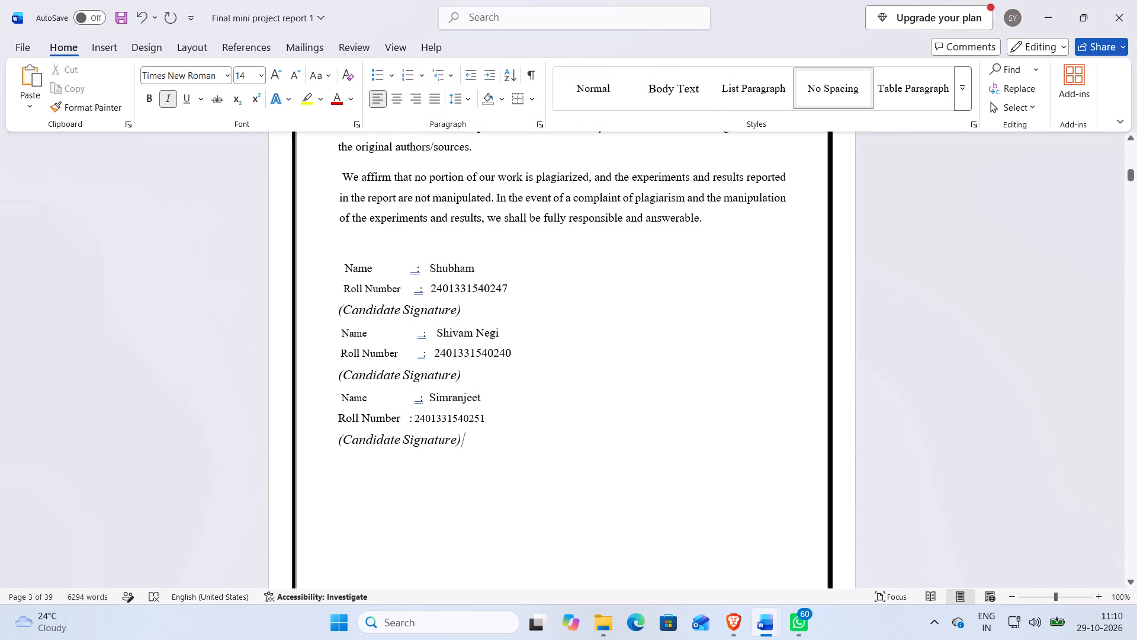
Duplicate the third candidate's name, roll number and signature lines below the original block, leaving a blank line between them.
left_click(334, 396)
left_click(337, 396)
left_click_drag(337, 396, 423, 453)
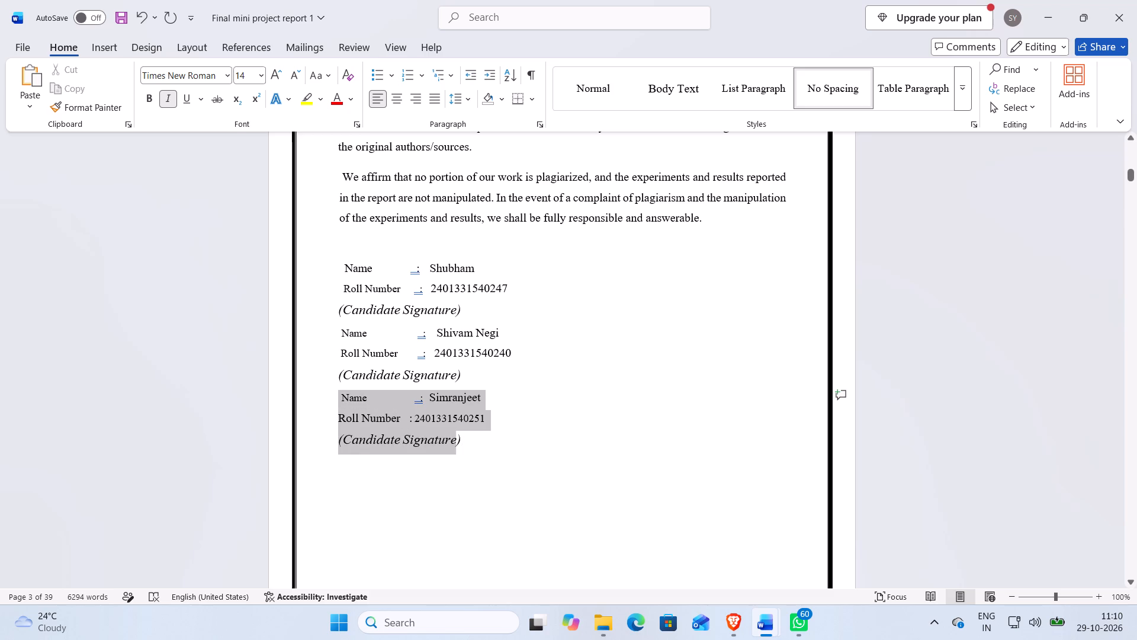
left_click_drag(423, 453, 474, 447)
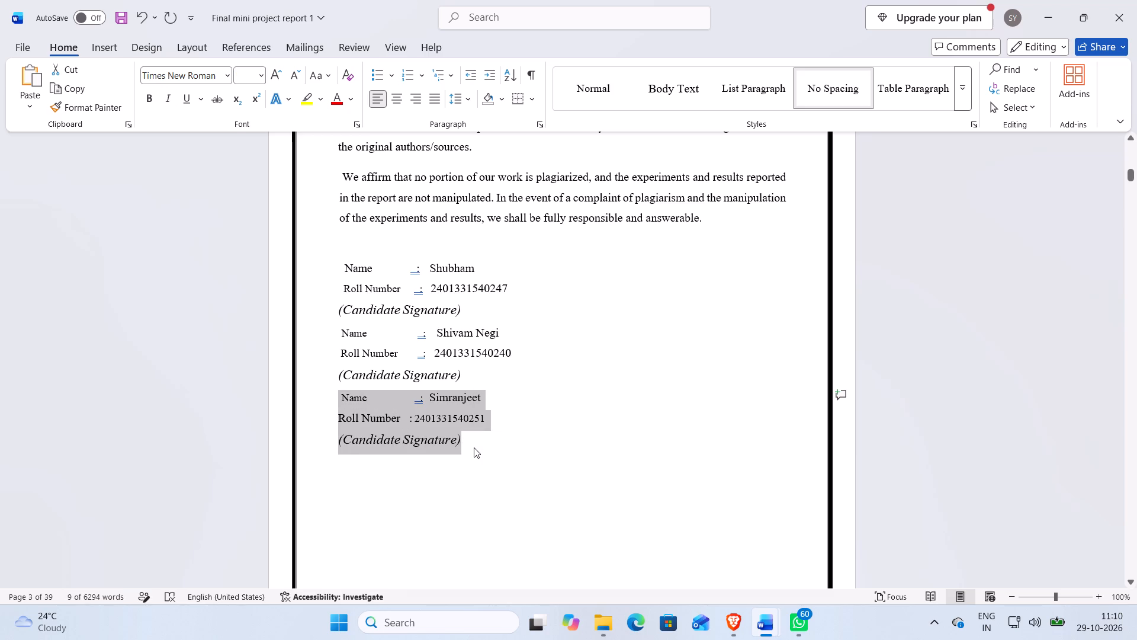
key("ctrl+c")
left_click(466, 441)
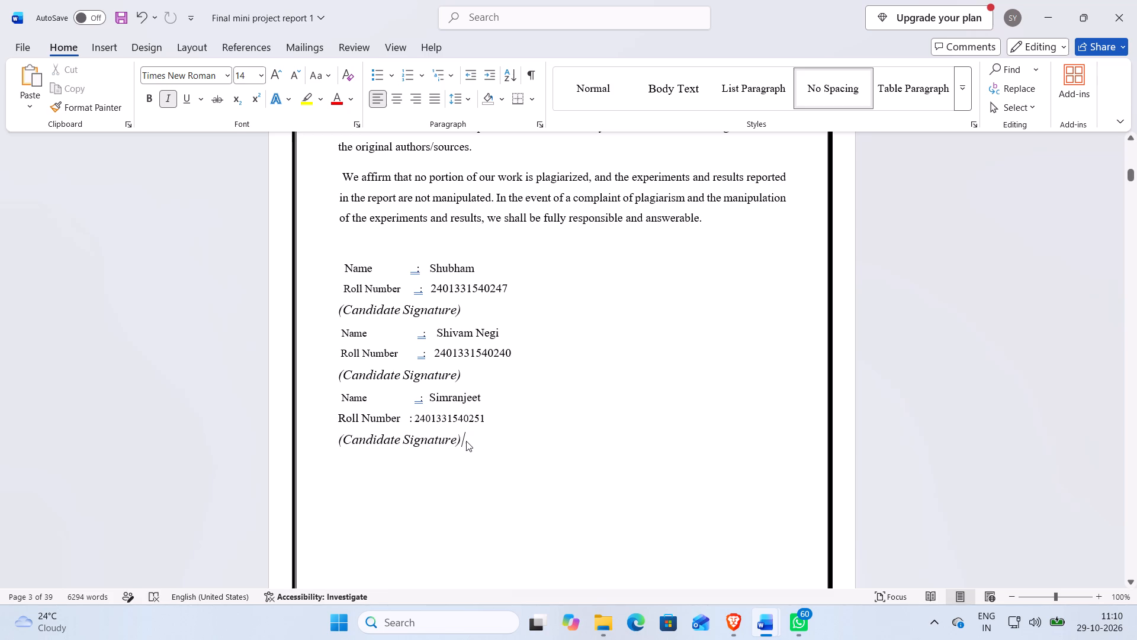
key("Return")
key("Return")
key("ctrl+v")
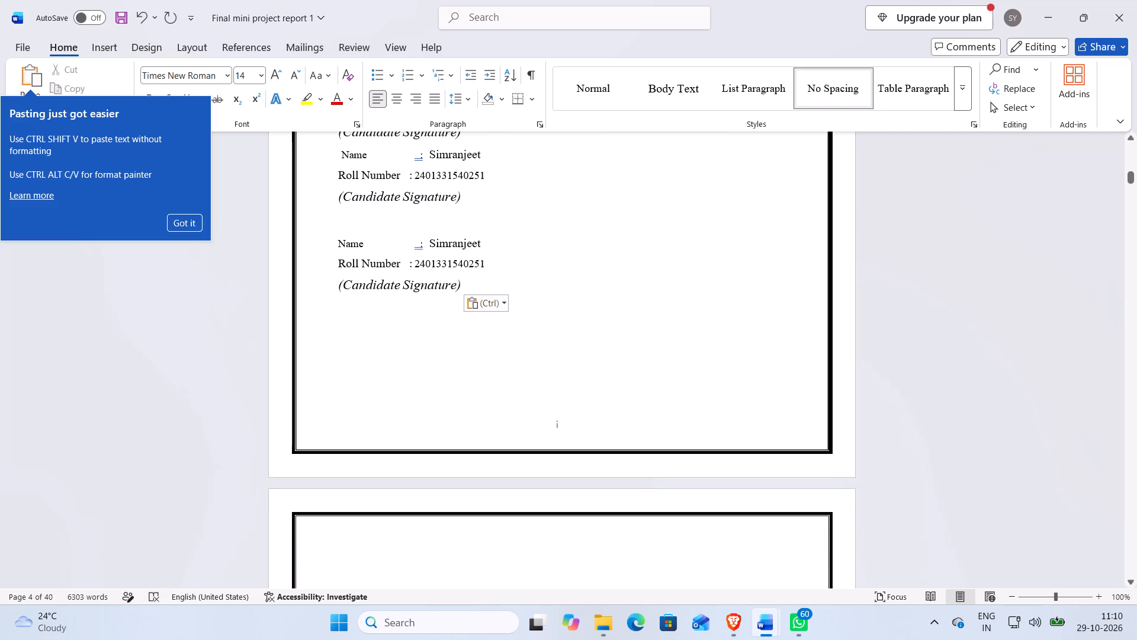
Replace the name in the duplicated candidate block with the fourth team member's name.
left_click(494, 242)
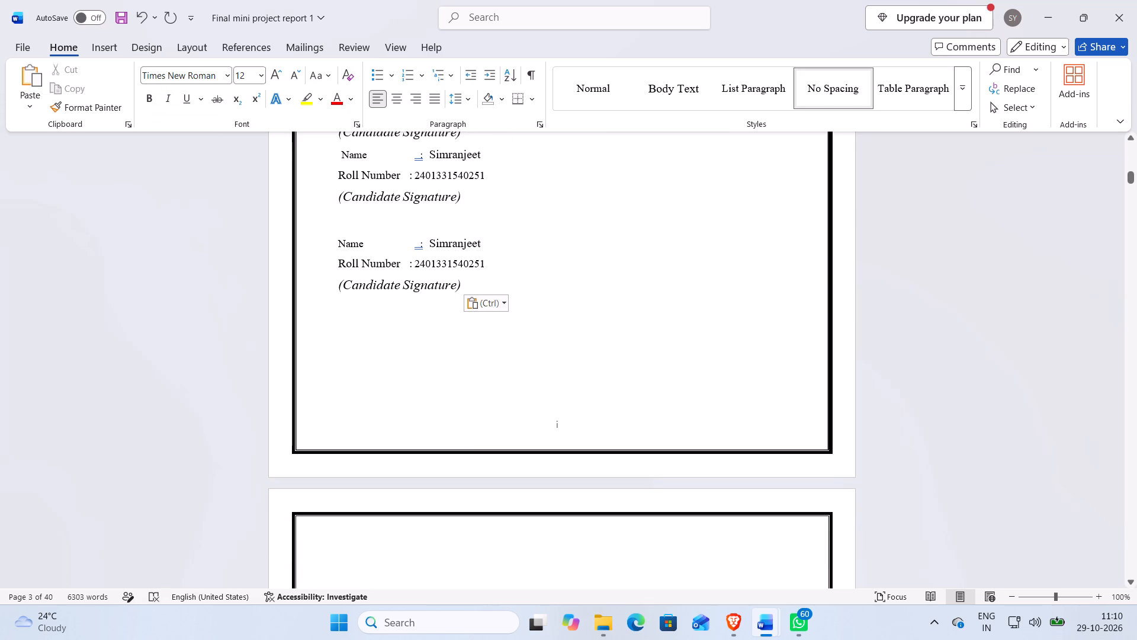
key("BackSpace")
key("BackSpace")
key("BackSpace")
key("BackSpace")
key("BackSpace")
key("BackSpace")
key("BackSpace")
key("BackSpace")
key("BackSpace")
key("BackSpace")
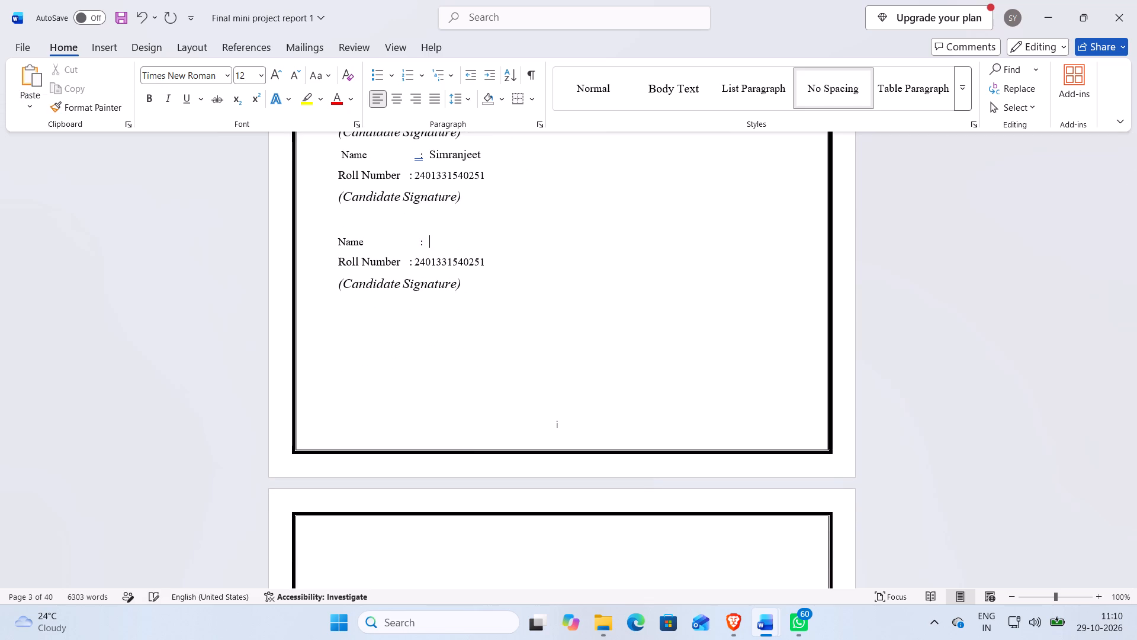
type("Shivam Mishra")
Change the last two digits of the fourth candidate's roll number in the Declaration to 39.
left_click(486, 258)
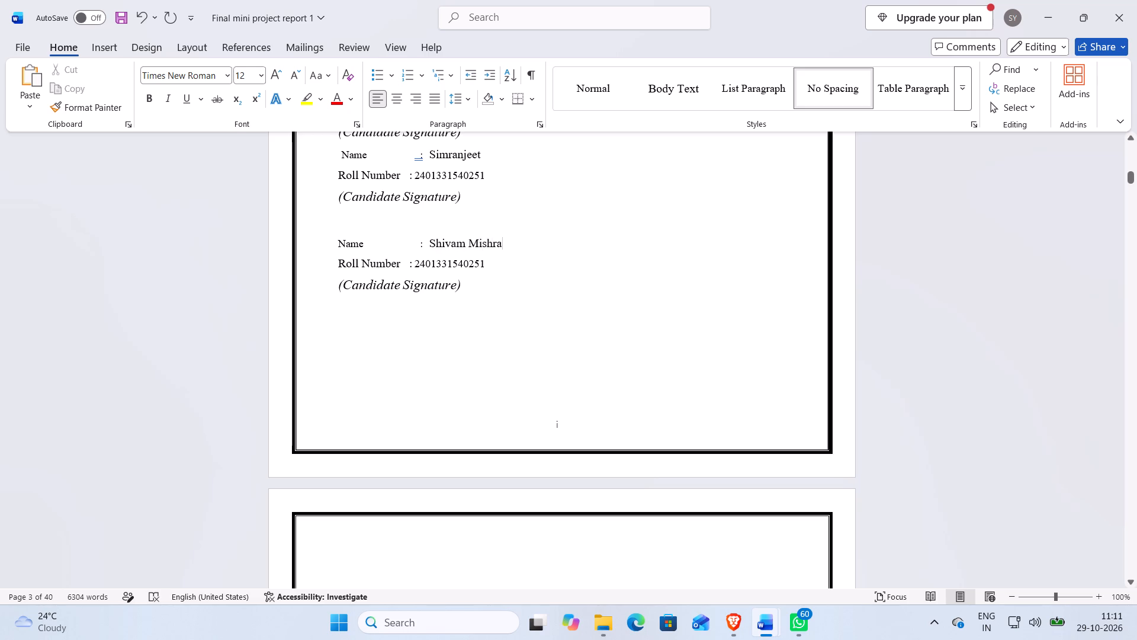
key("BackSpace")
key("BackSpace")
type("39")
Change the last two digits of the fourth student's roll number on the cover page to 39.
scroll(486, 258, "up", 2)
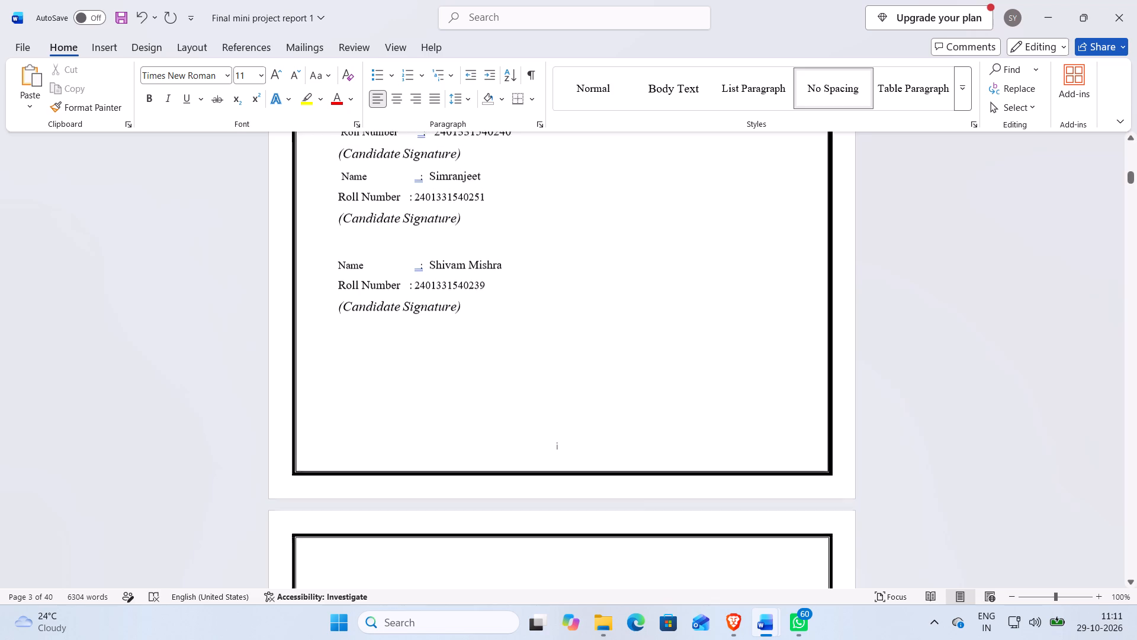
scroll(486, 258, "up", 12)
left_click(486, 258)
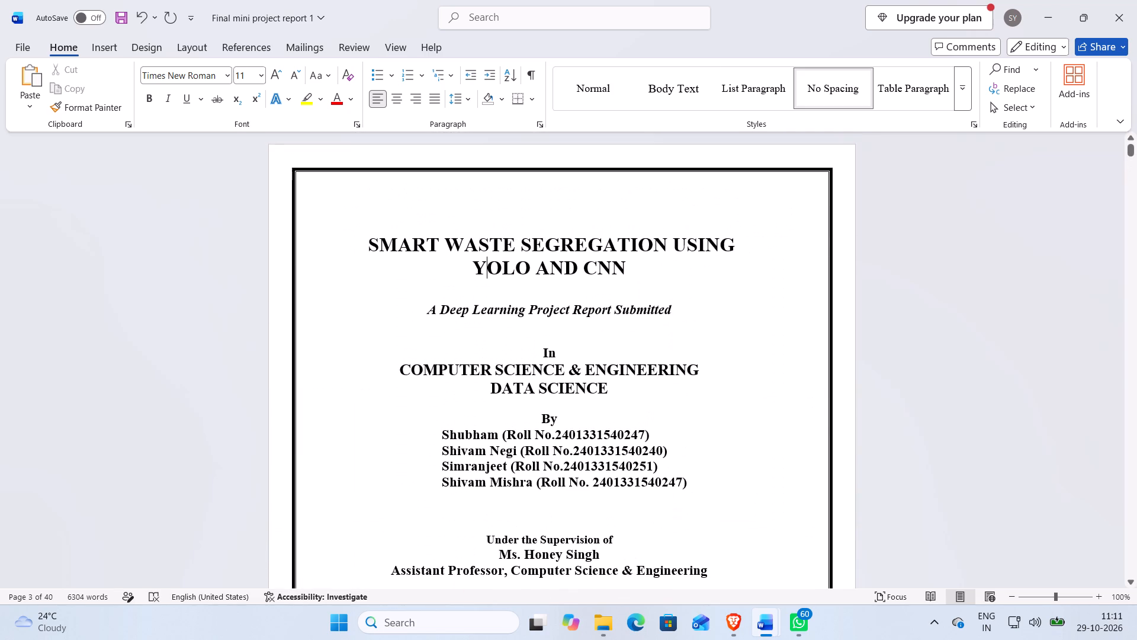
scroll(486, 258, "down", 1)
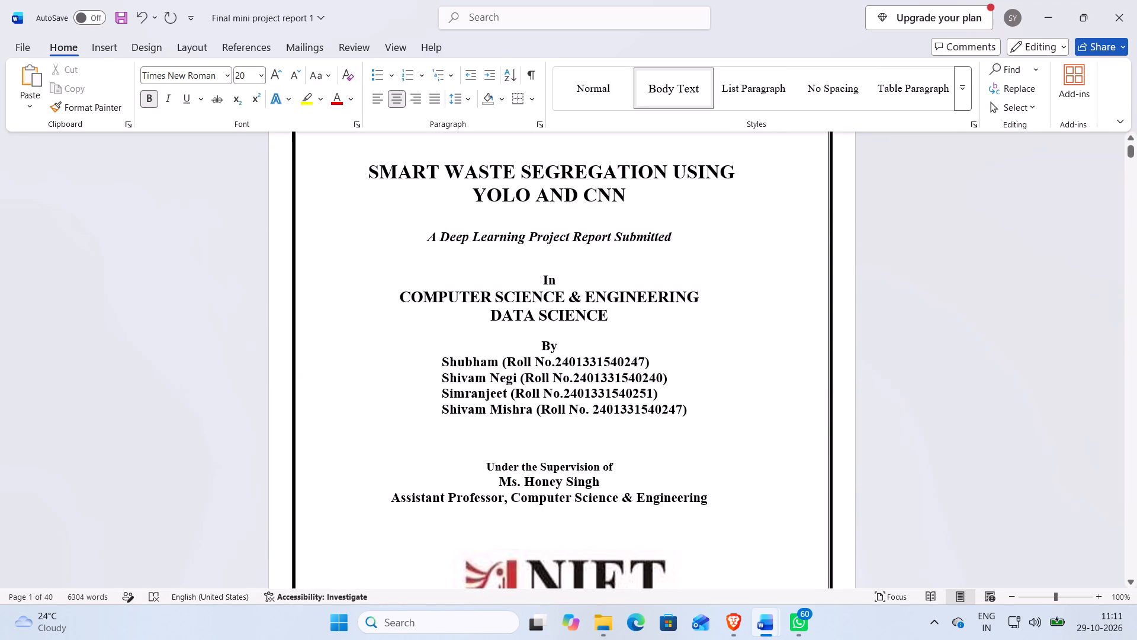
left_click(686, 408)
key("Left")
key("BackSpace")
key("BackSpace")
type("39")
Copy the report title "SMART WASTE SEGREGATION USING YOLO AND CNN" from the cover page.
scroll(686, 408, "down", 3)
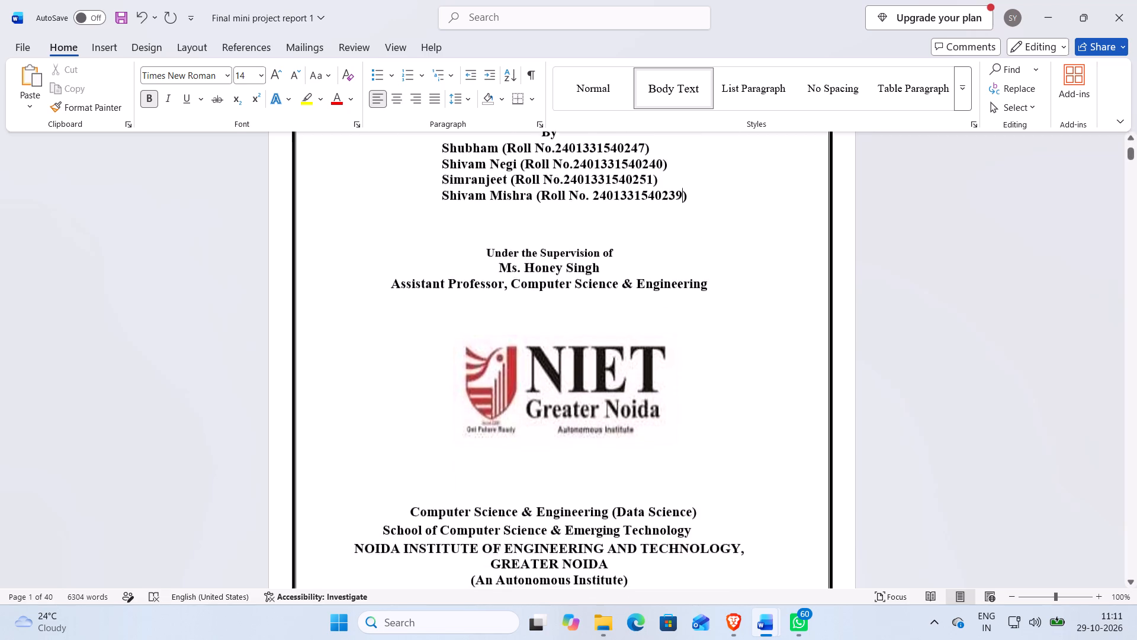
scroll(686, 408, "down", 7)
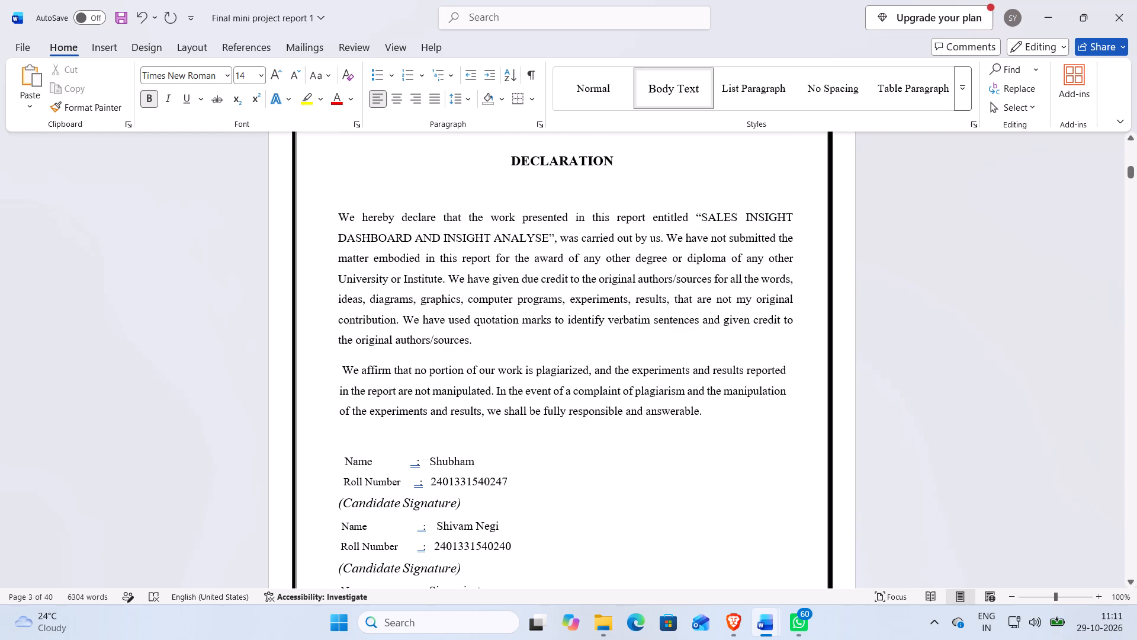
scroll(551, 238, "up", 6)
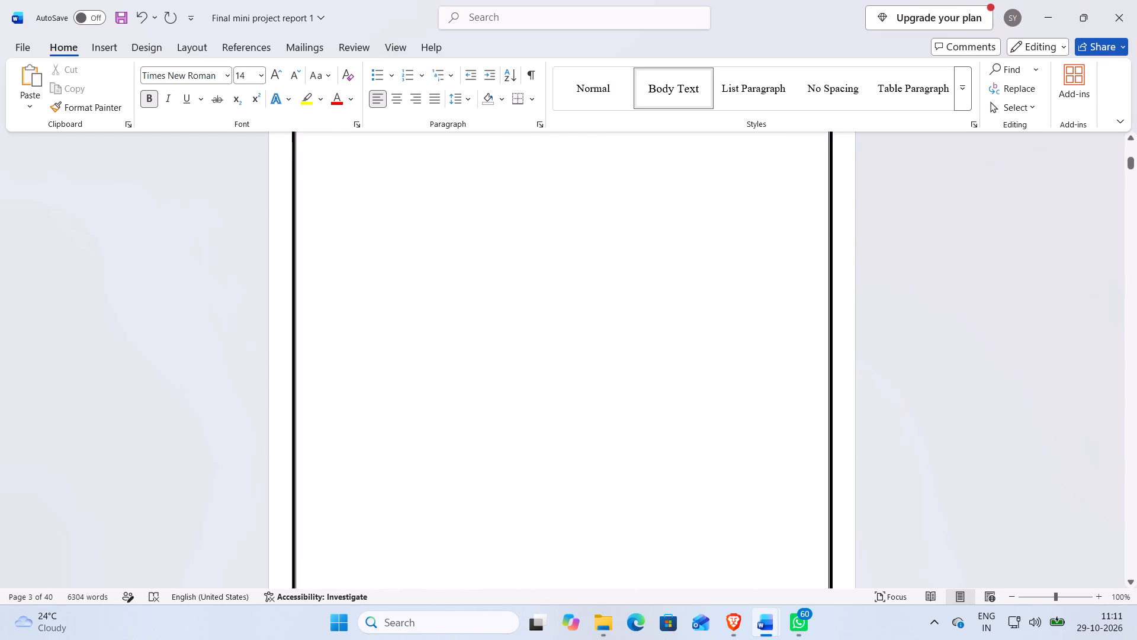
scroll(551, 238, "up", 8)
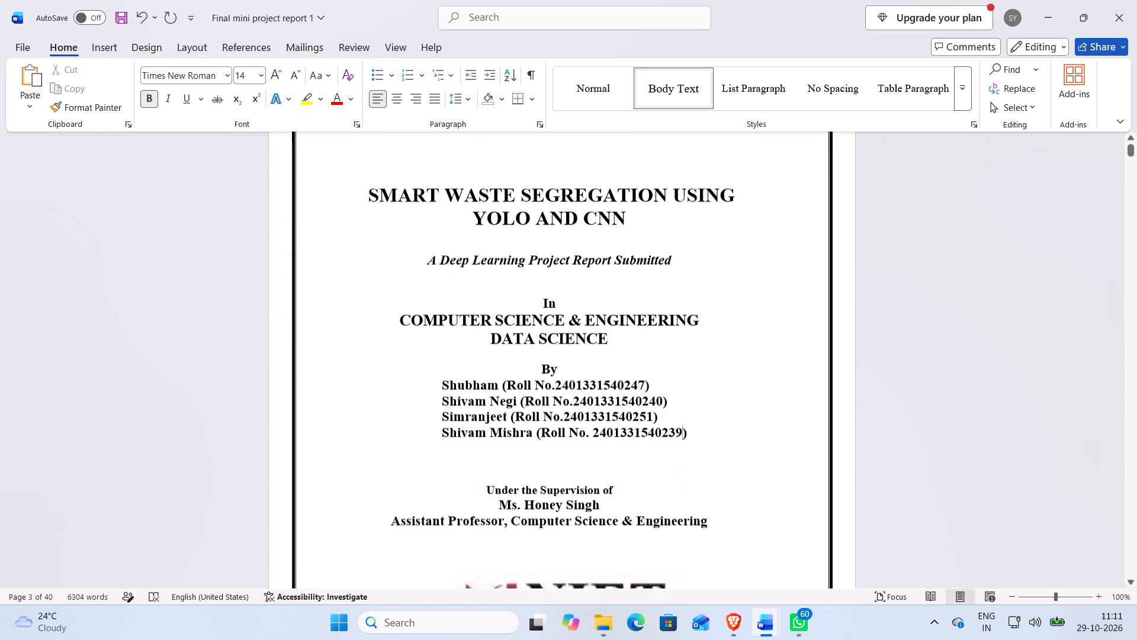
scroll(551, 238, "up", 2)
left_click_drag(364, 239, 380, 239)
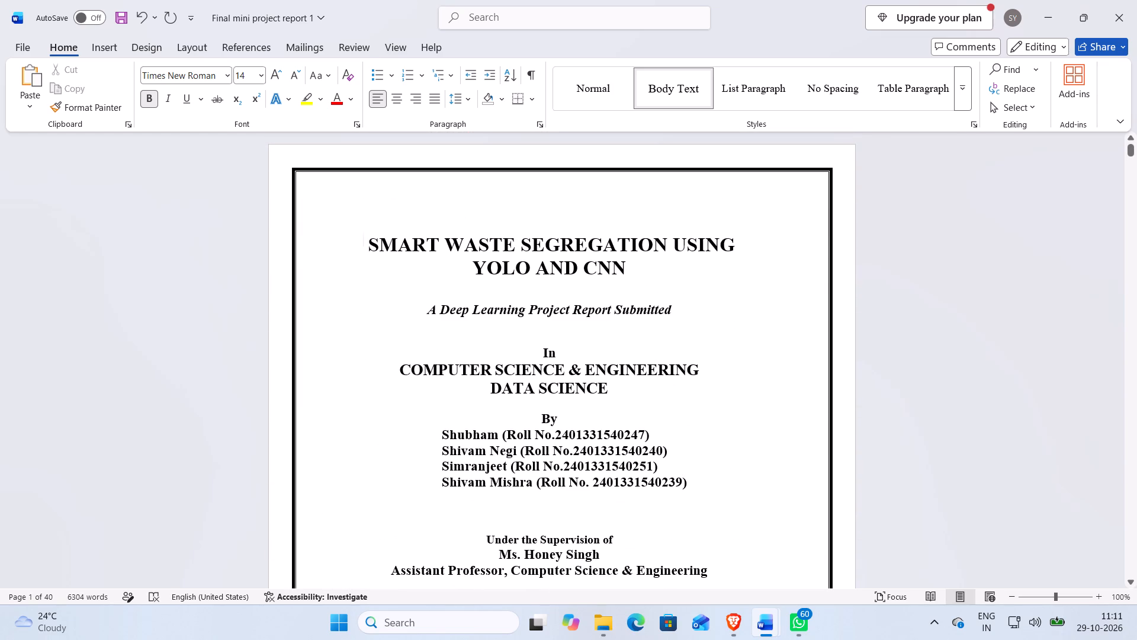
left_click_drag(380, 239, 638, 265)
key("ctrl+c")
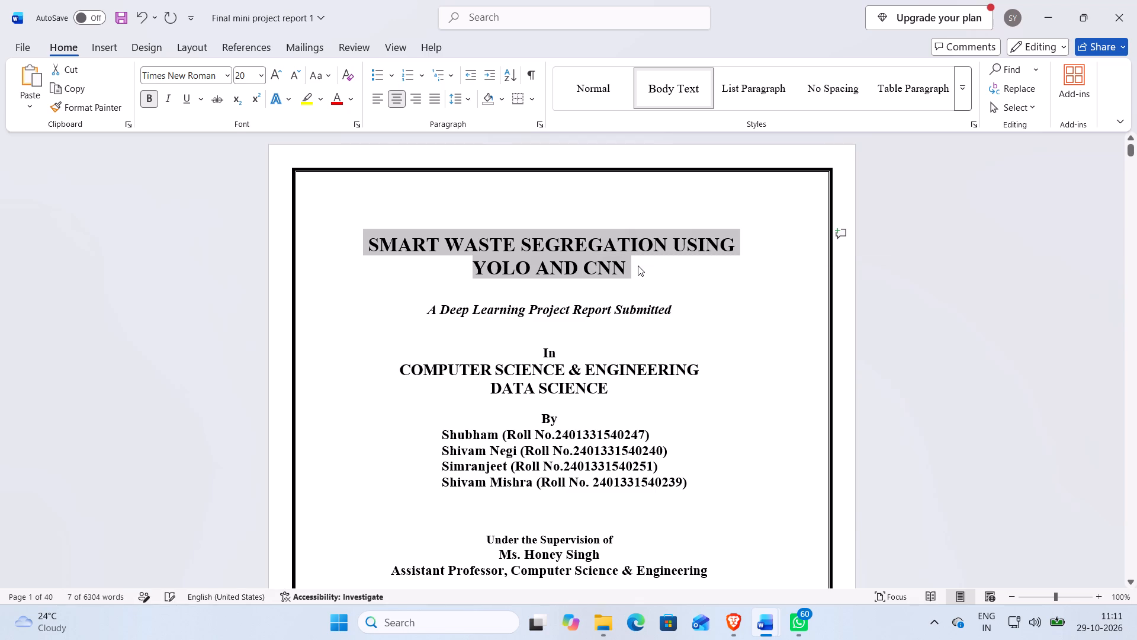
Replace the old title "SALES INSIGHT DASHBOARD AND INSIGHT ANALYSE" in the Declaration's first paragraph with the copied title.
scroll(638, 265, "down", 4)
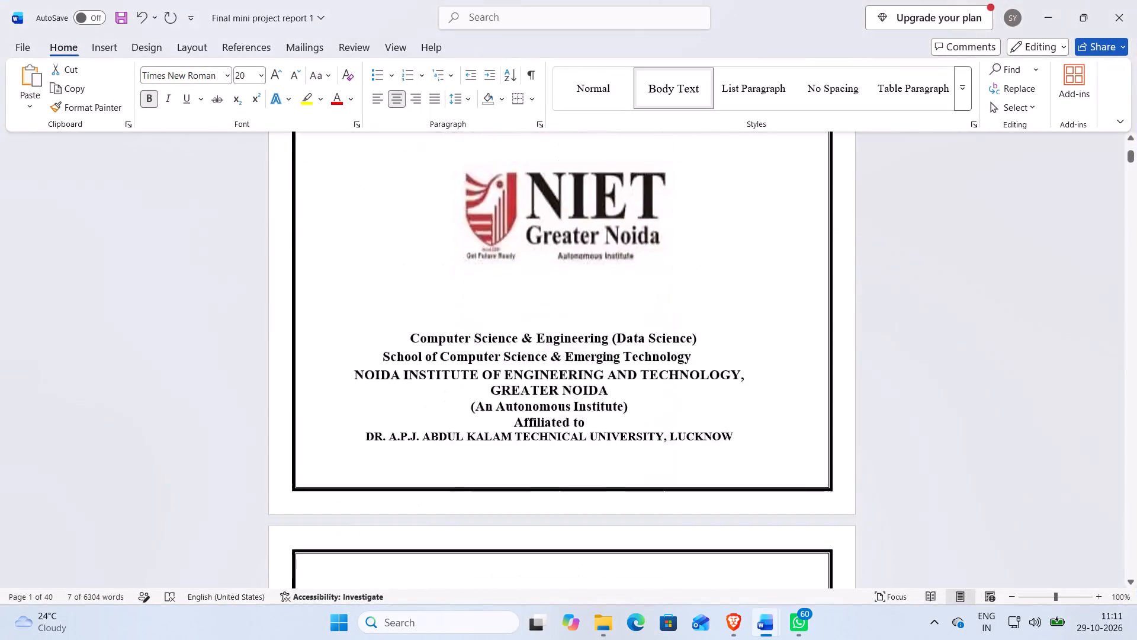
scroll(638, 265, "down", 5)
scroll(638, 263, "up", 1)
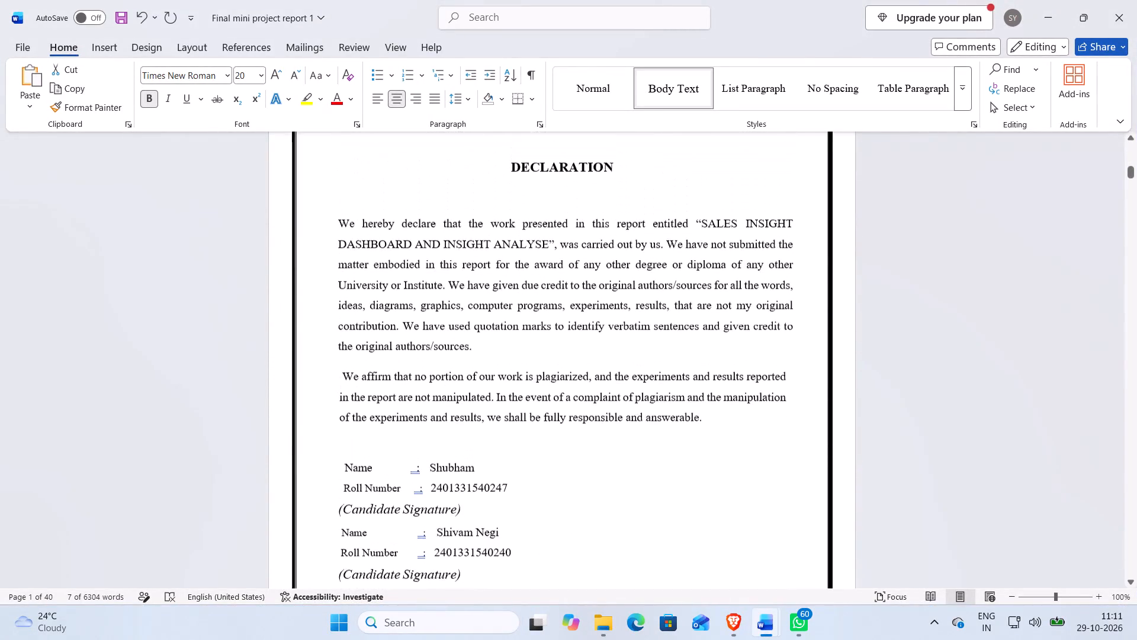
scroll(638, 263, "up", 1)
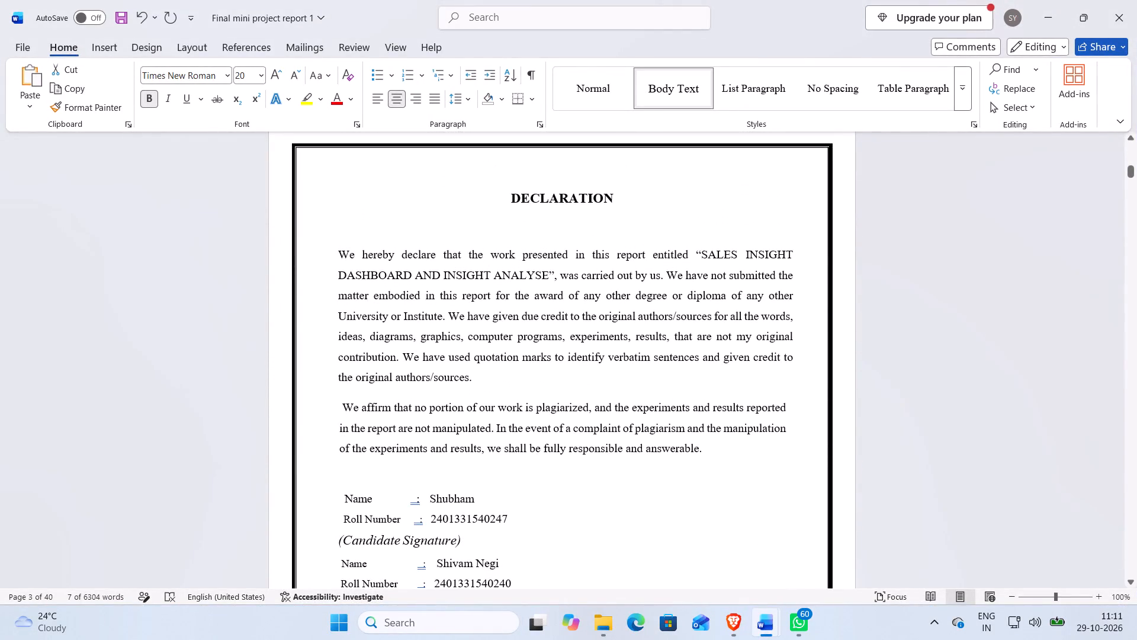
left_click(549, 276)
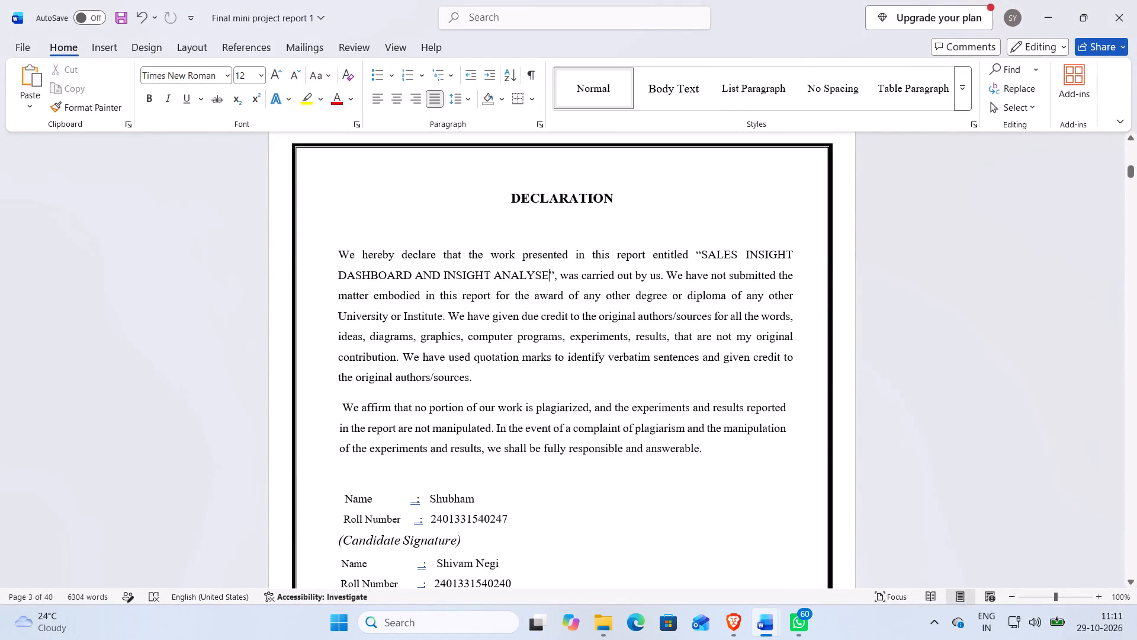
key("BackSpace")
key("BackSpace")
key("BackSpace")
key("BackSpace")
key("BackSpace")
key("BackSpace")
key("BackSpace")
key("BackSpace")
key("BackSpace")
key("BackSpace")
key("BackSpace")
key("BackSpace")
key("BackSpace")
key("BackSpace")
key("BackSpace")
key("BackSpace")
key("BackSpace")
key("BackSpace")
key("BackSpace")
key("BackSpace")
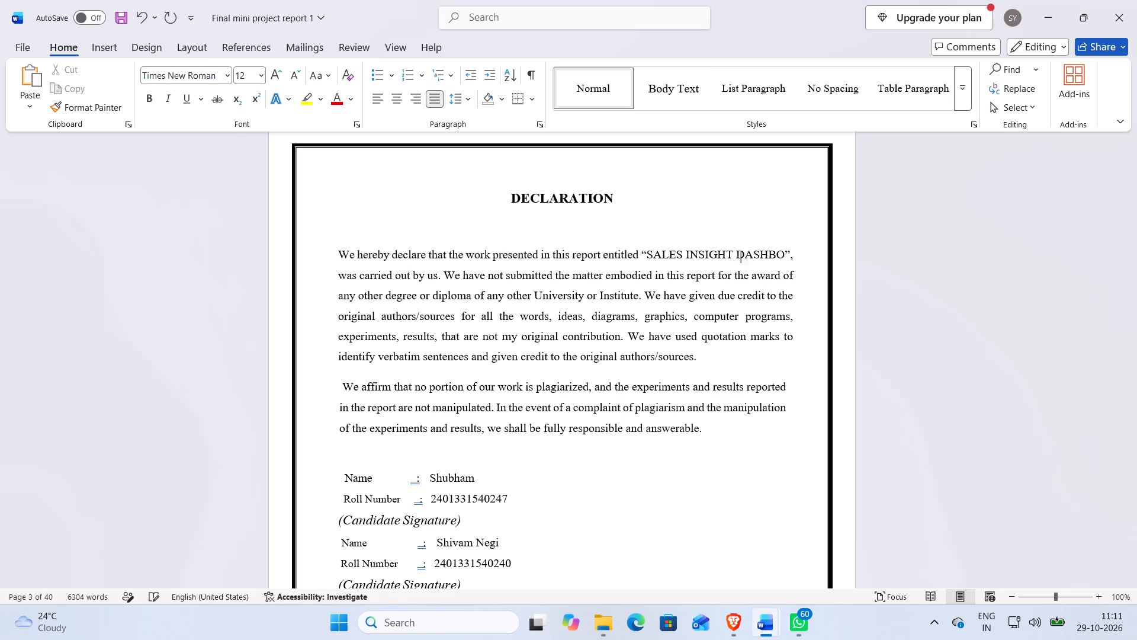
key("BackSpace")
key("BackSpace")
key("BackSpace")
key("BackSpace")
key("BackSpace")
key("BackSpace")
key("BackSpace")
key("BackSpace")
key("BackSpace")
key("BackSpace")
key("BackSpace")
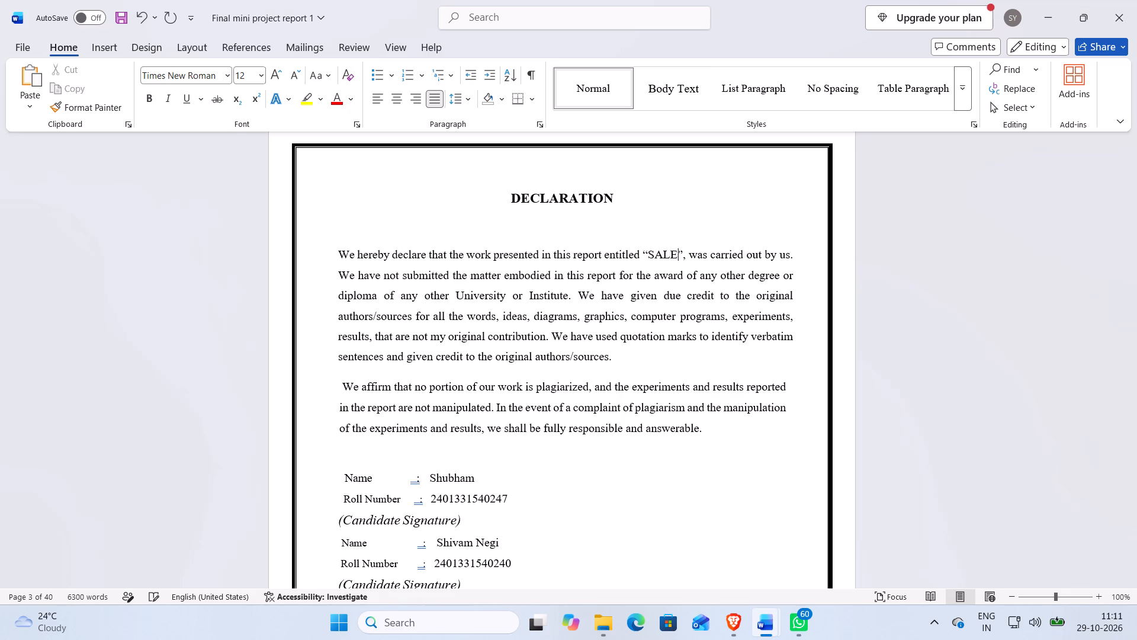
key("BackSpace")
key("BackSpace")
key("BackSpace")
key("BackSpace")
key("ctrl+v")
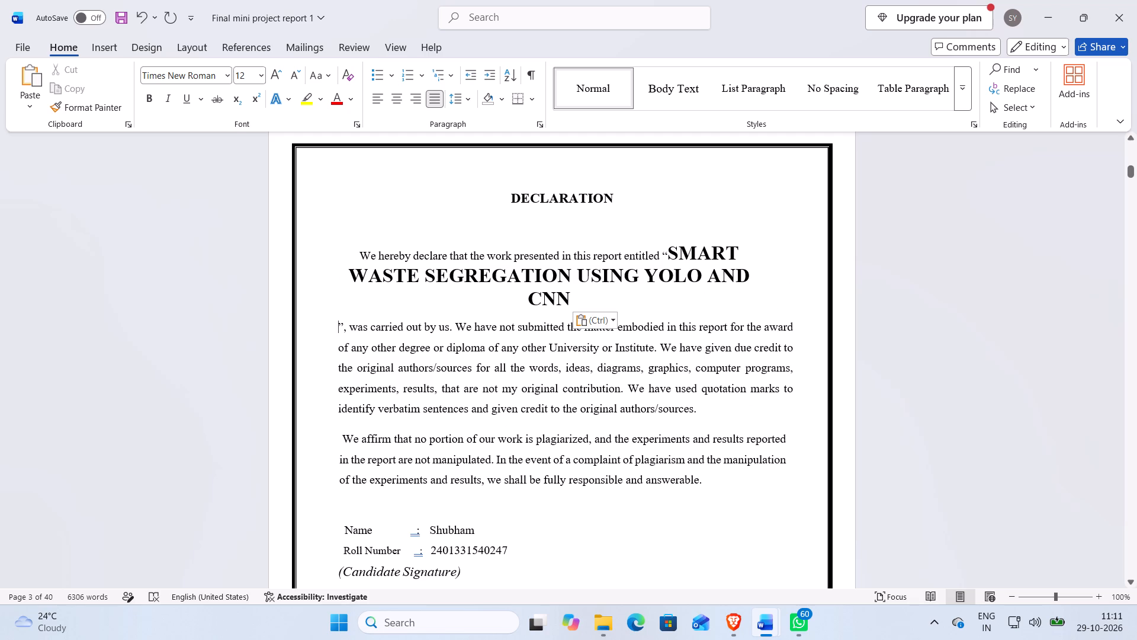
Remove the bold from the pasted title in the Declaration and set its font size to 11.
left_click_drag(584, 297, 408, 286)
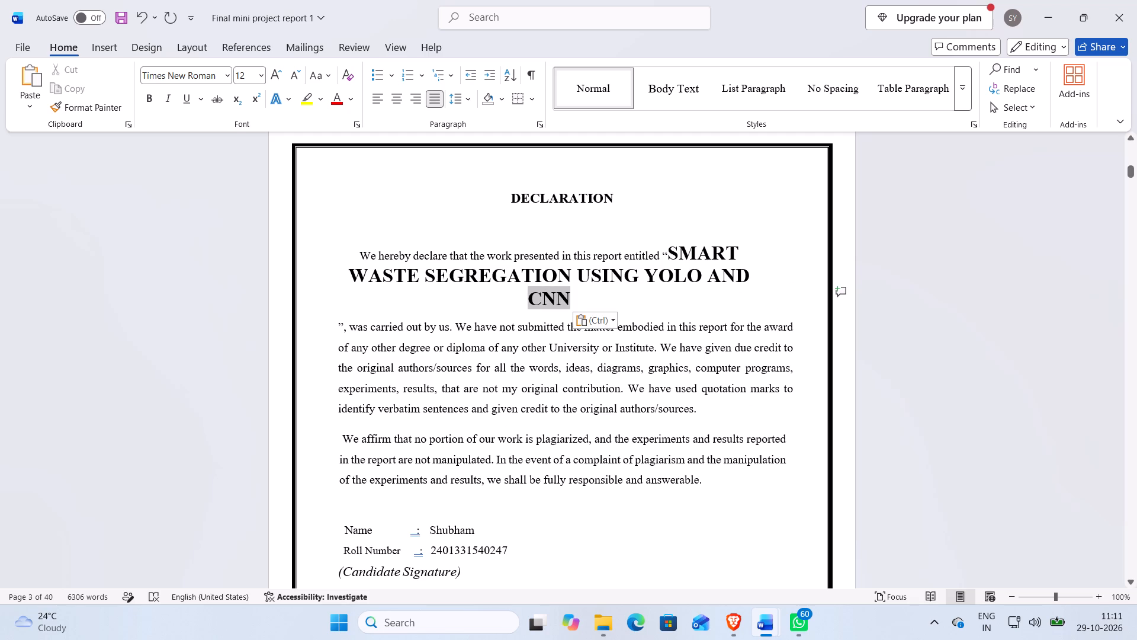
left_click_drag(408, 286, 581, 275)
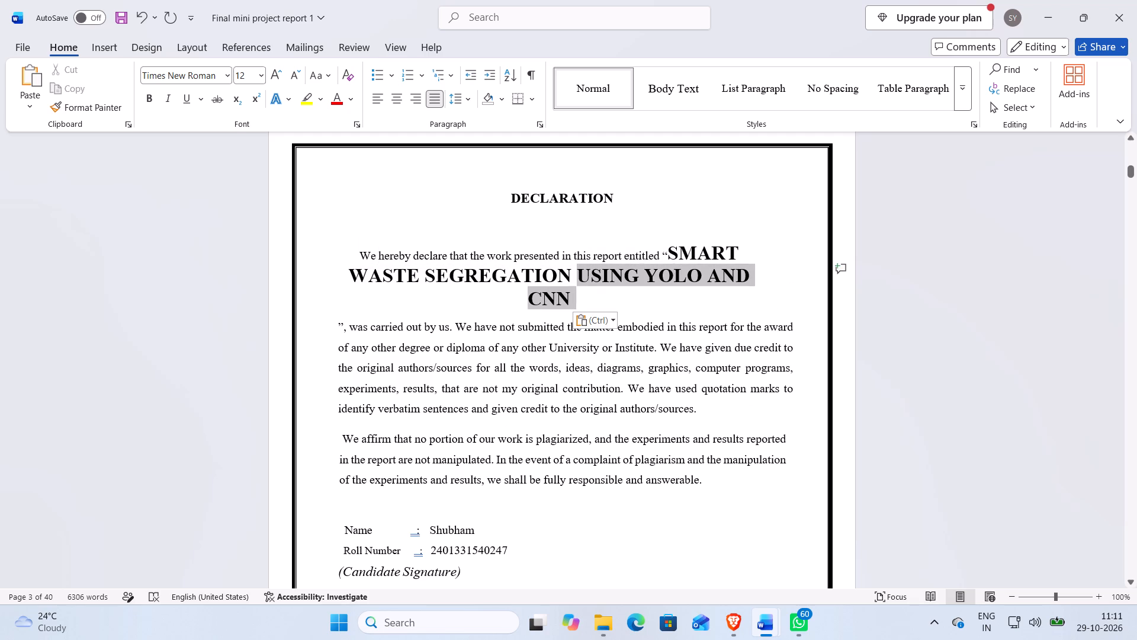
left_click_drag(581, 275, 675, 243)
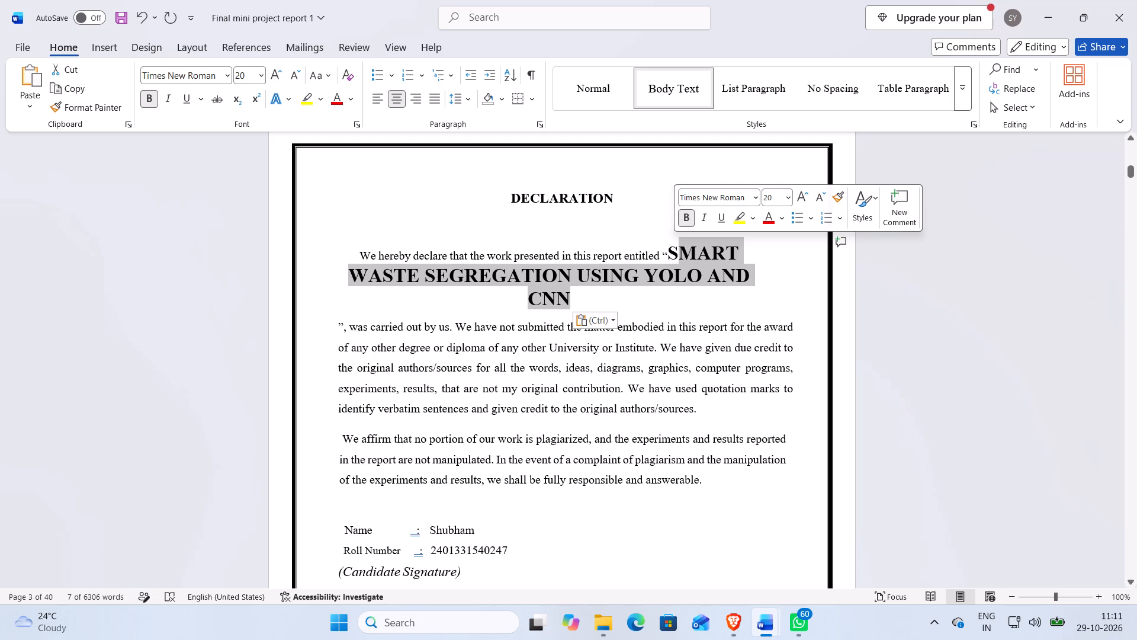
double_click(667, 253)
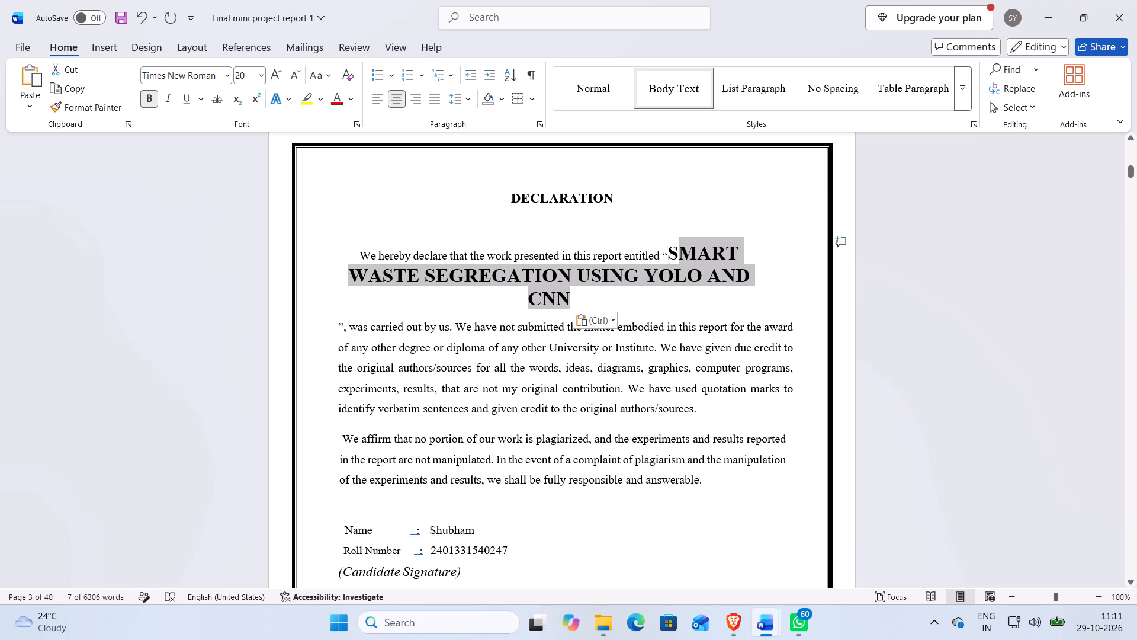
double_click(667, 253)
left_click(667, 253)
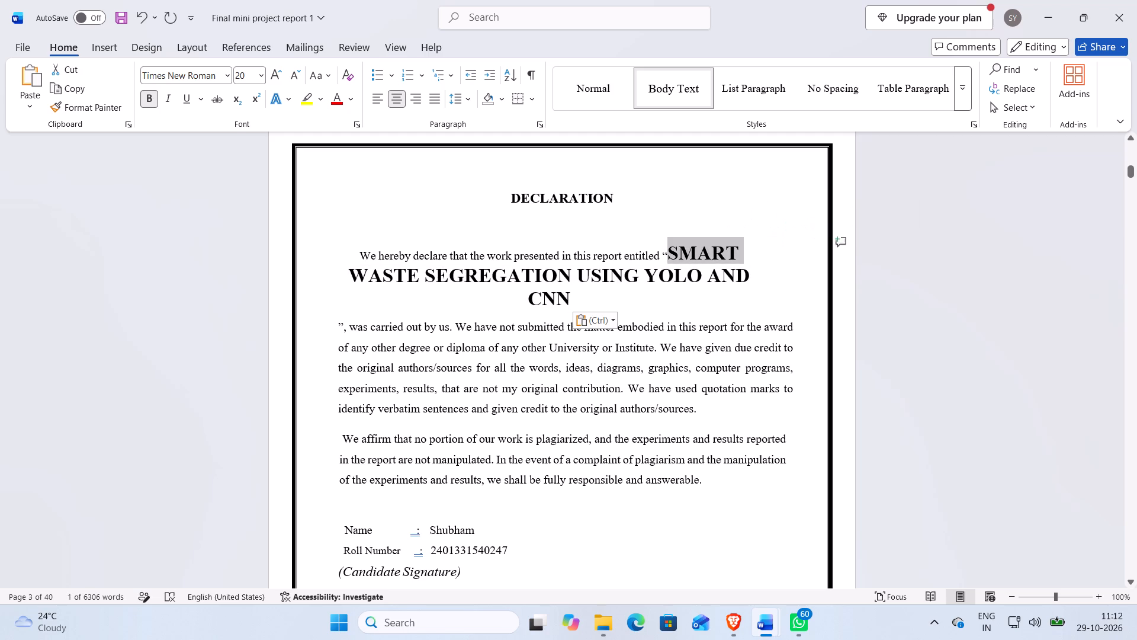
left_click_drag(667, 253, 690, 277)
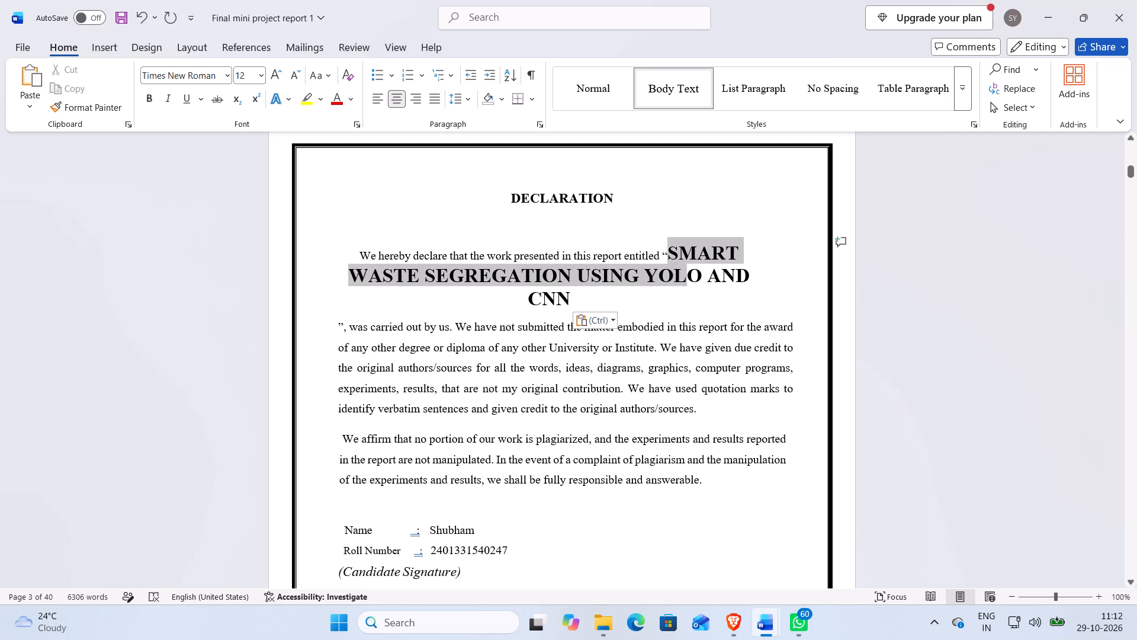
left_click_drag(690, 277, 707, 290)
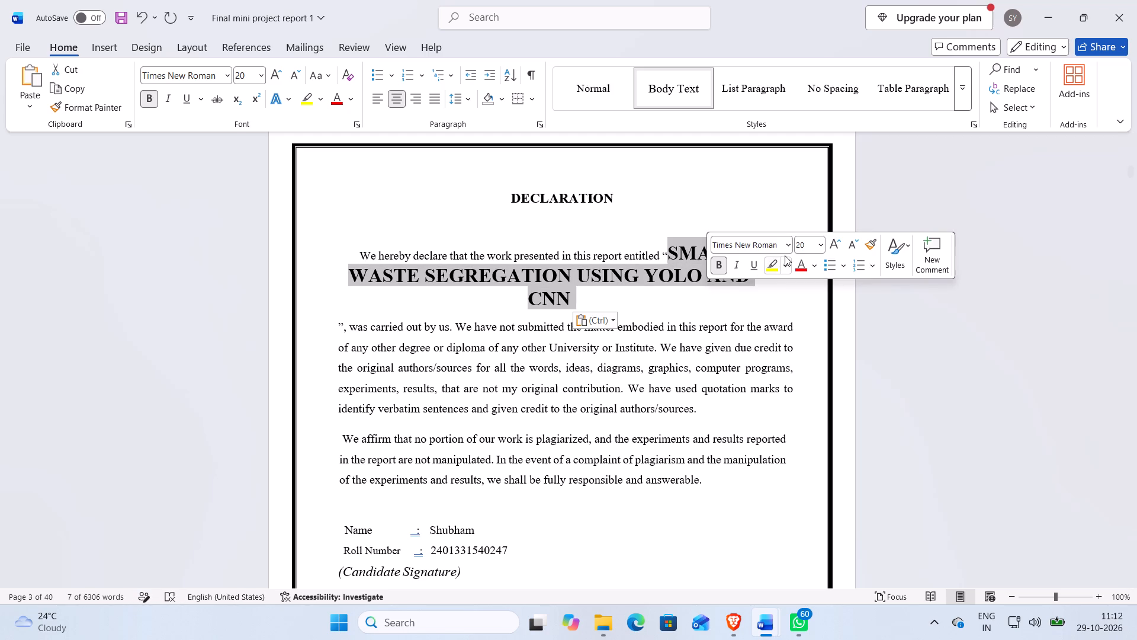
left_click(821, 245)
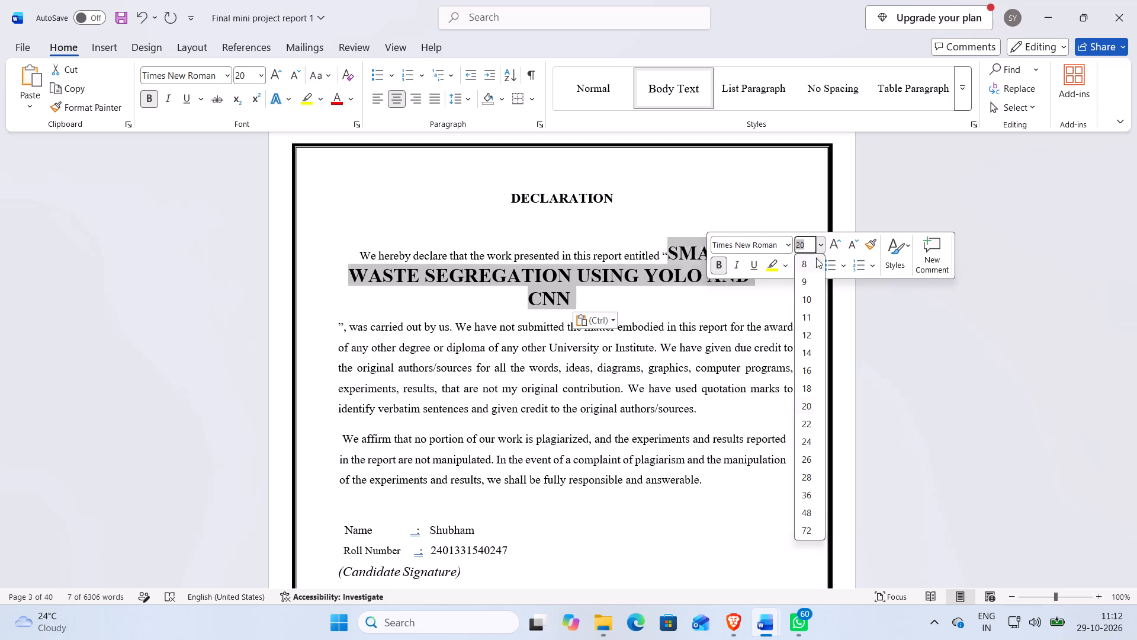
left_click(808, 351)
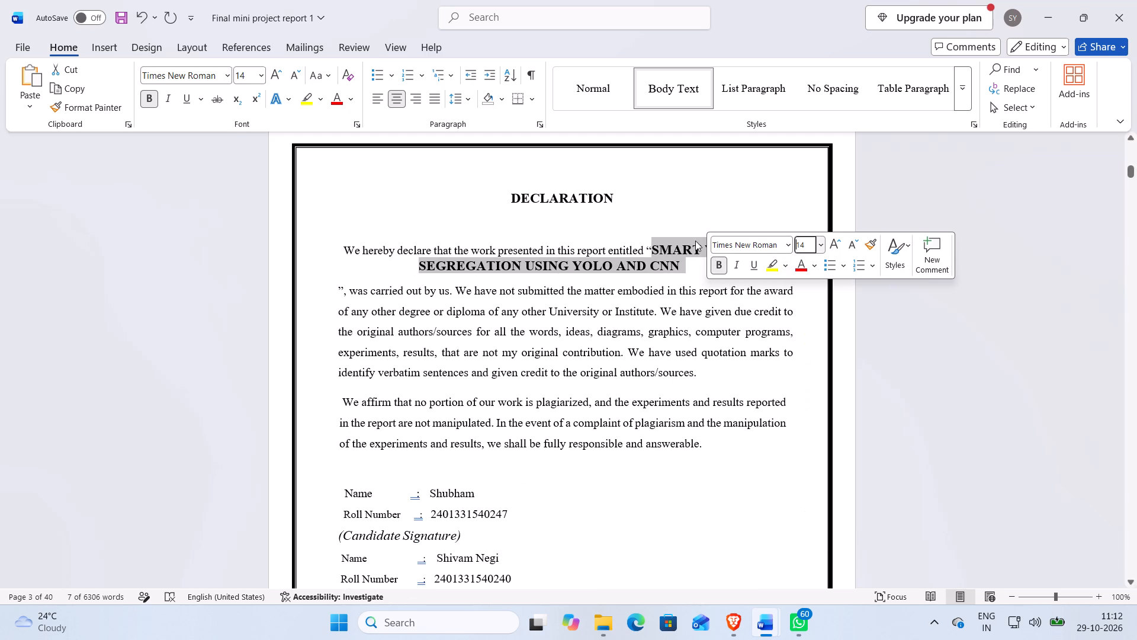
left_click(716, 262)
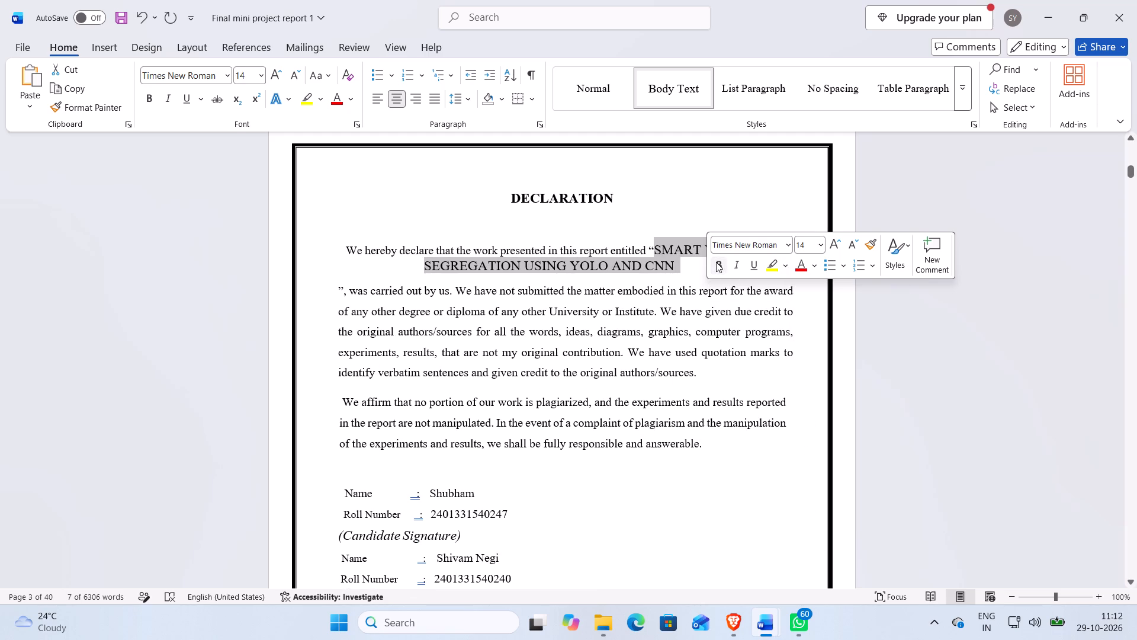
left_click(815, 245)
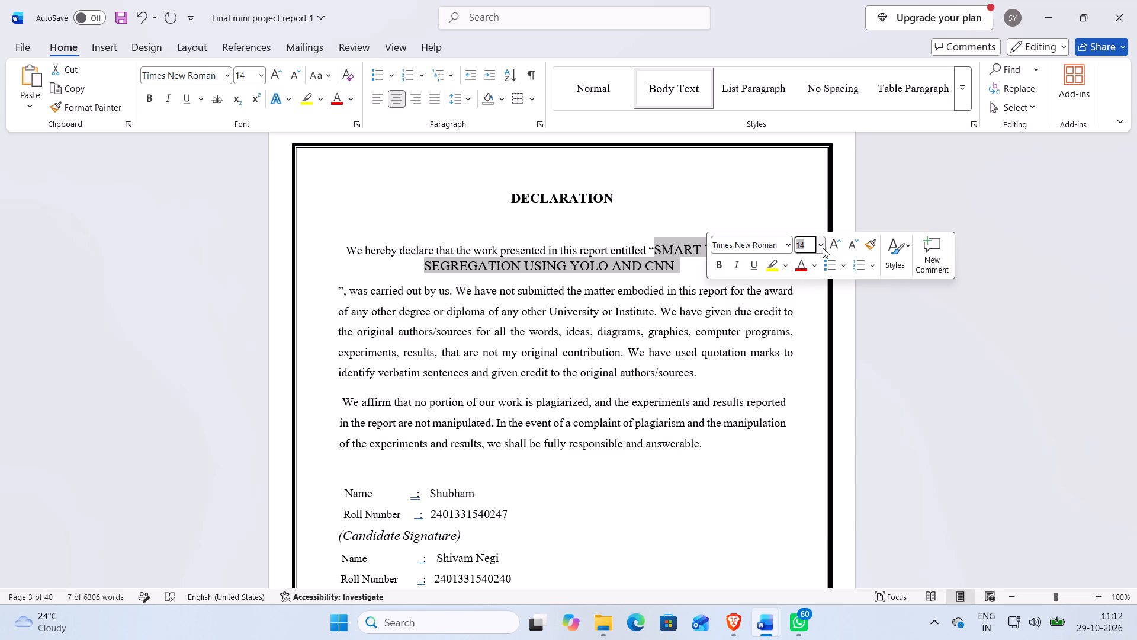
left_click(823, 248)
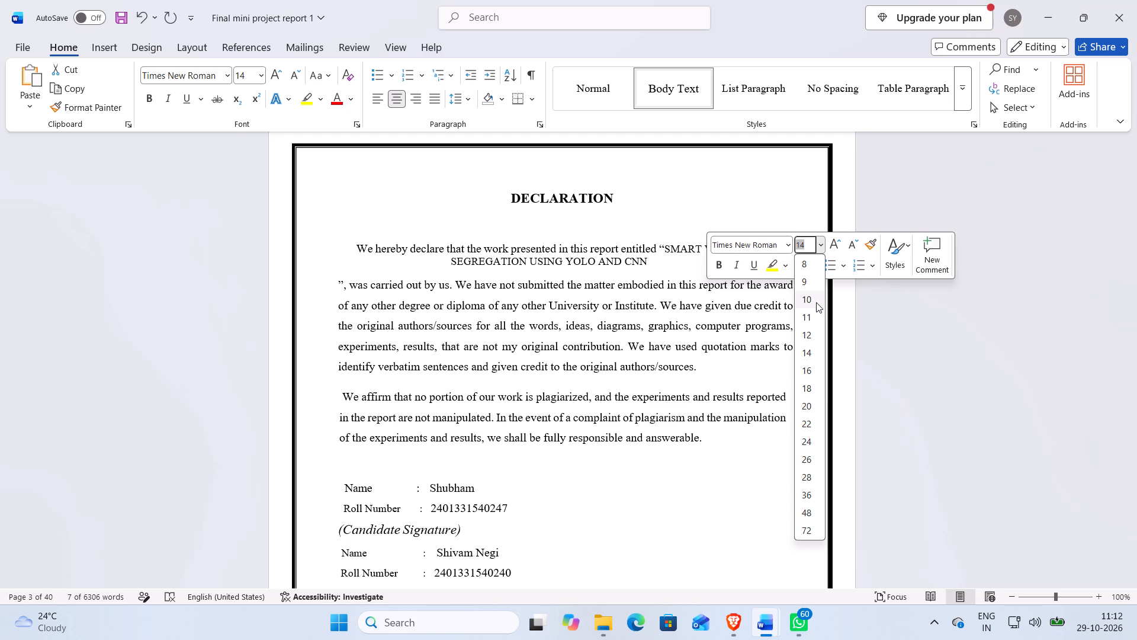
left_click(814, 311)
left_click(670, 276)
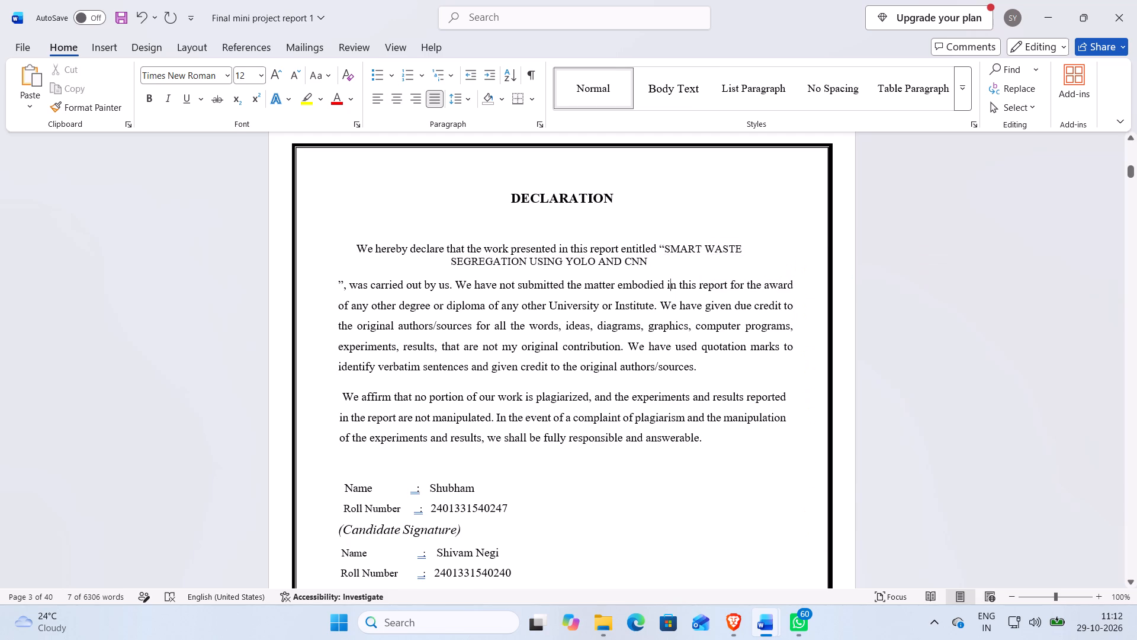
Remove the paragraph break after the Declaration title so the closing quotation mark directly follows "CNN".
left_click(336, 283)
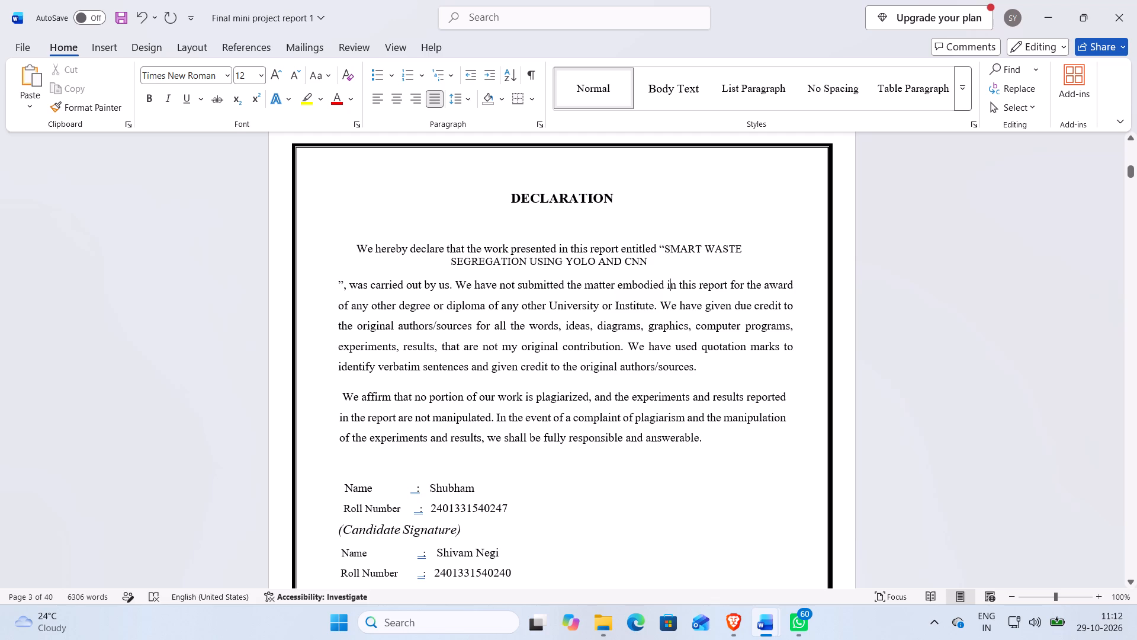
key("BackSpace")
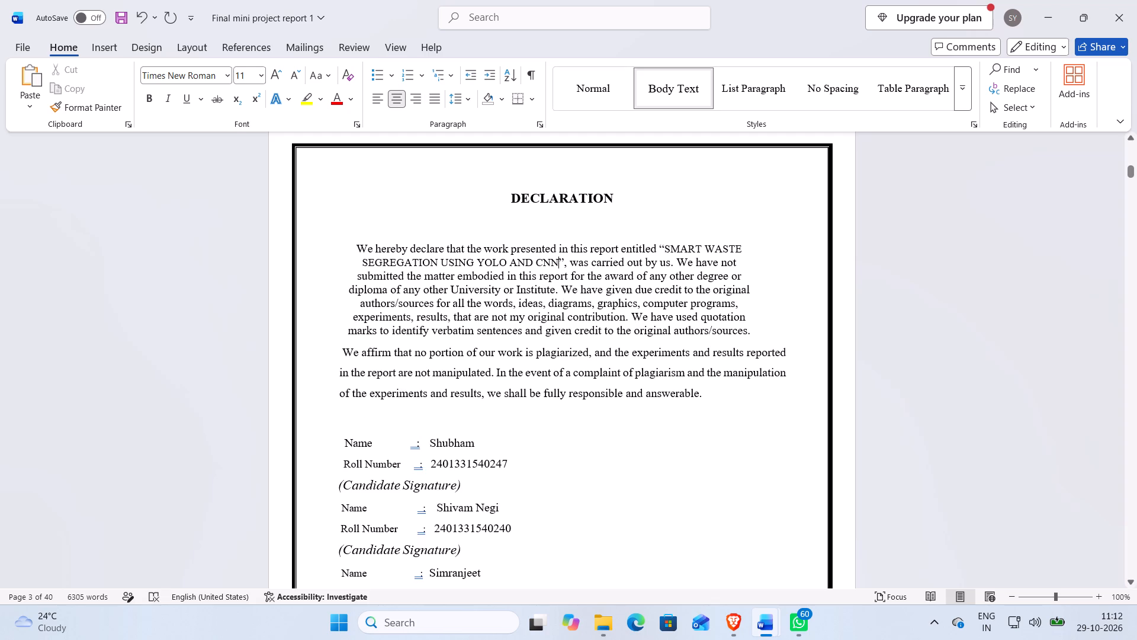
Review the Declaration, Certificate and Acknowledgements pages for student details and titles carried over from the old report.
scroll(397, 312, "down", 1)
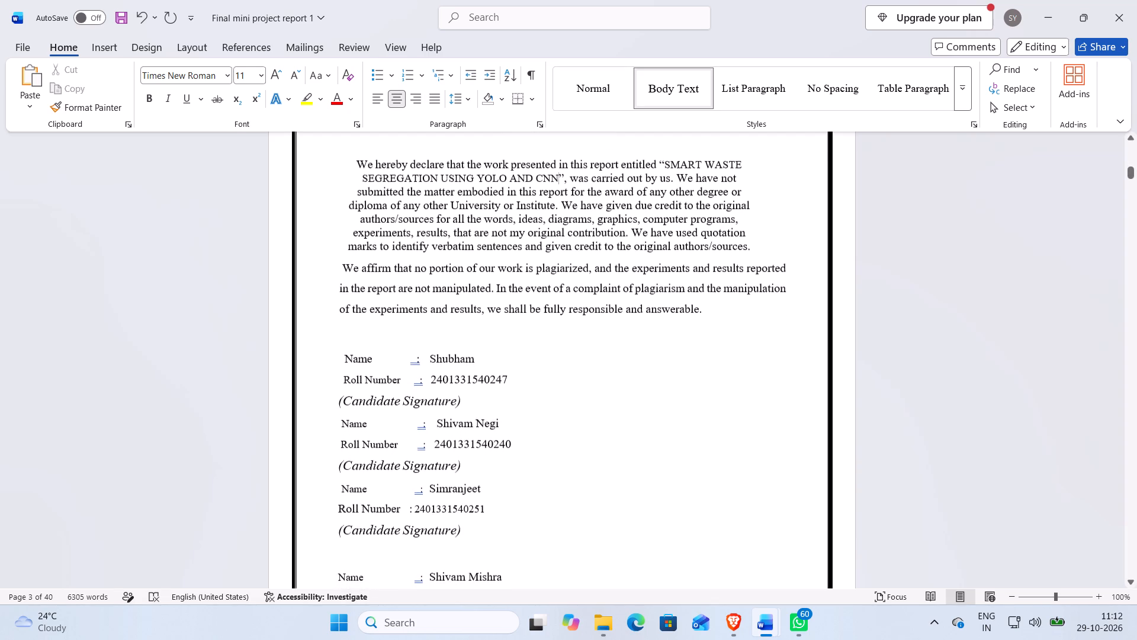
scroll(397, 312, "down", 1)
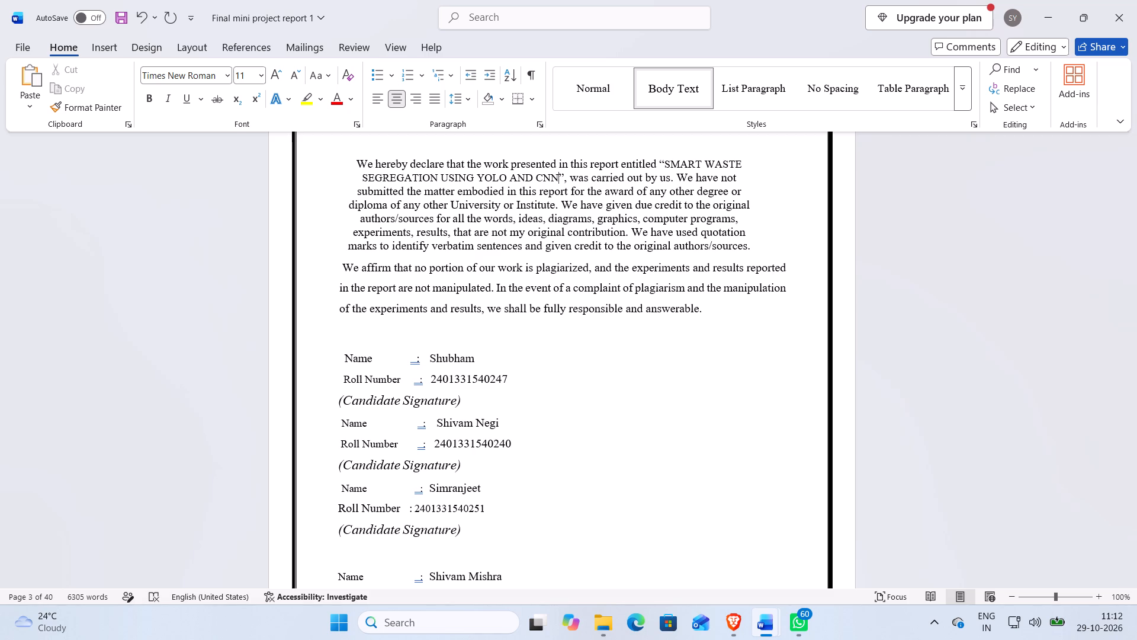
scroll(397, 312, "down", 3)
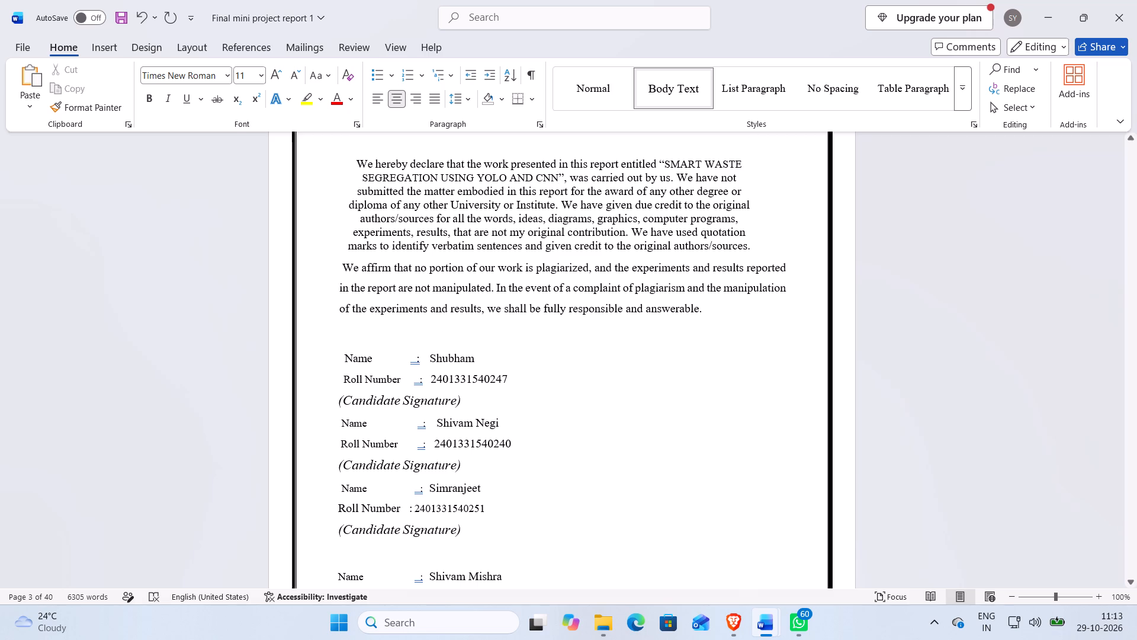
scroll(397, 305, "down", 7)
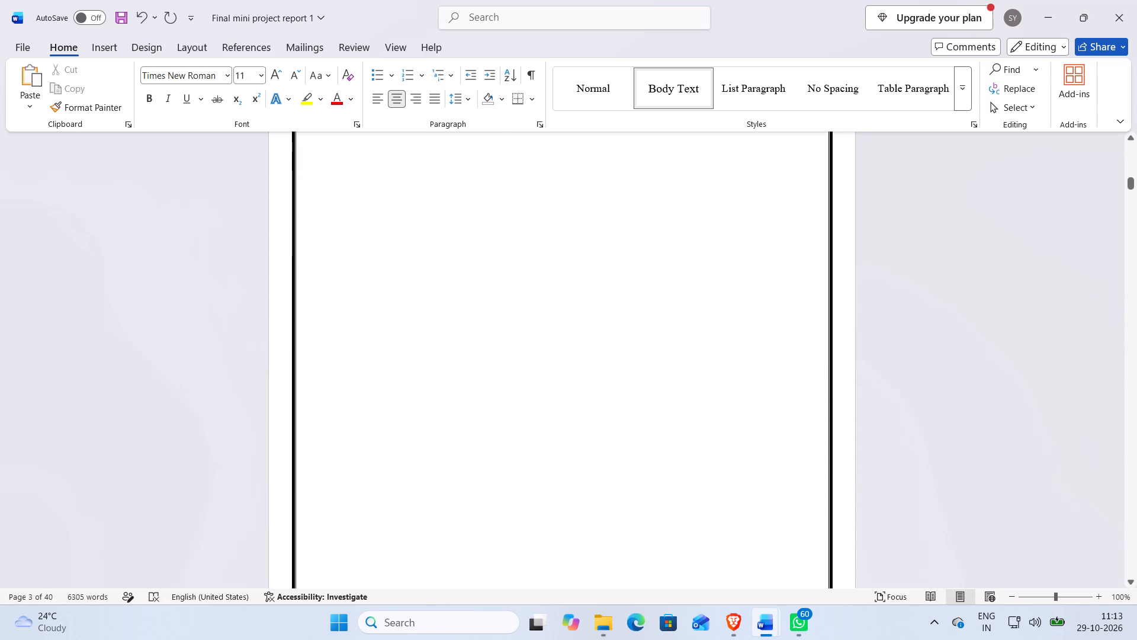
scroll(397, 305, "down", 3)
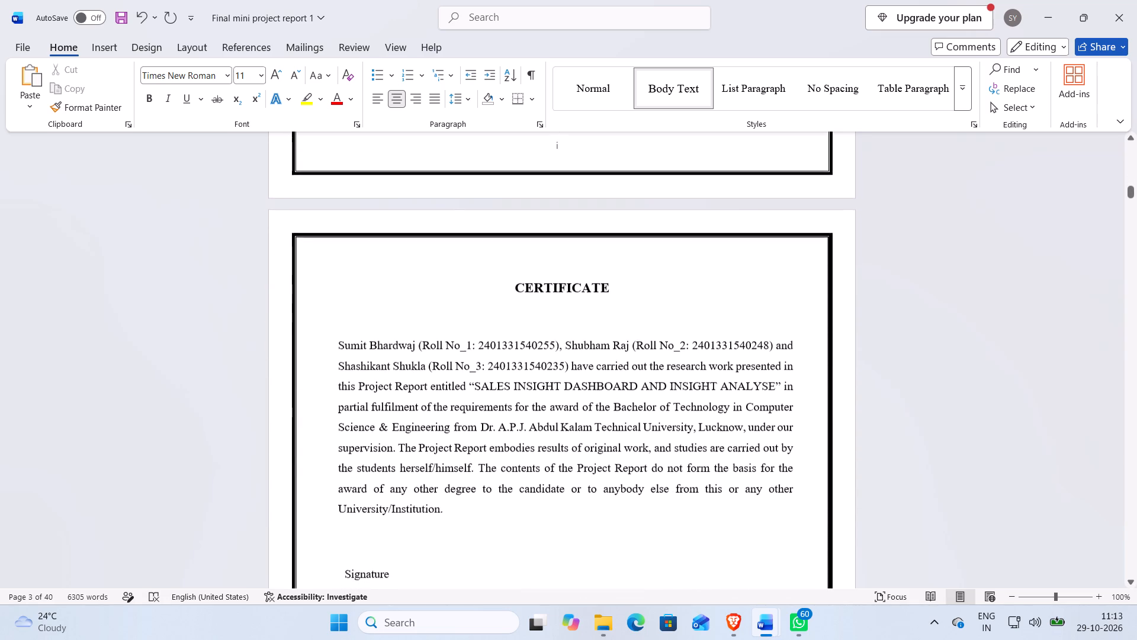
scroll(397, 305, "down", 1)
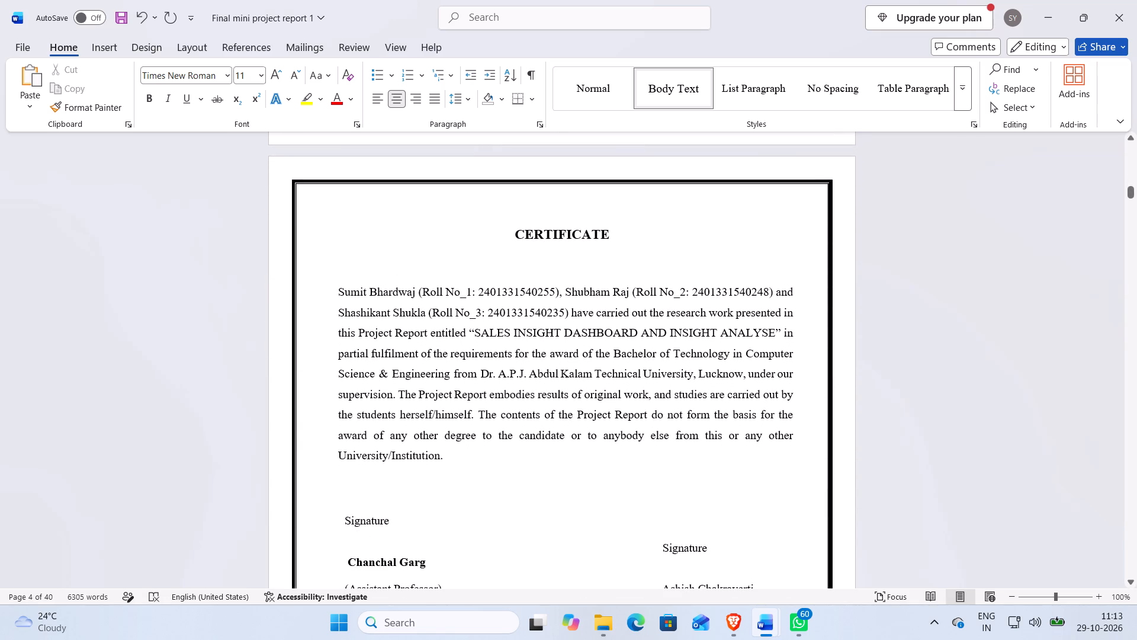
scroll(397, 305, "down", 2)
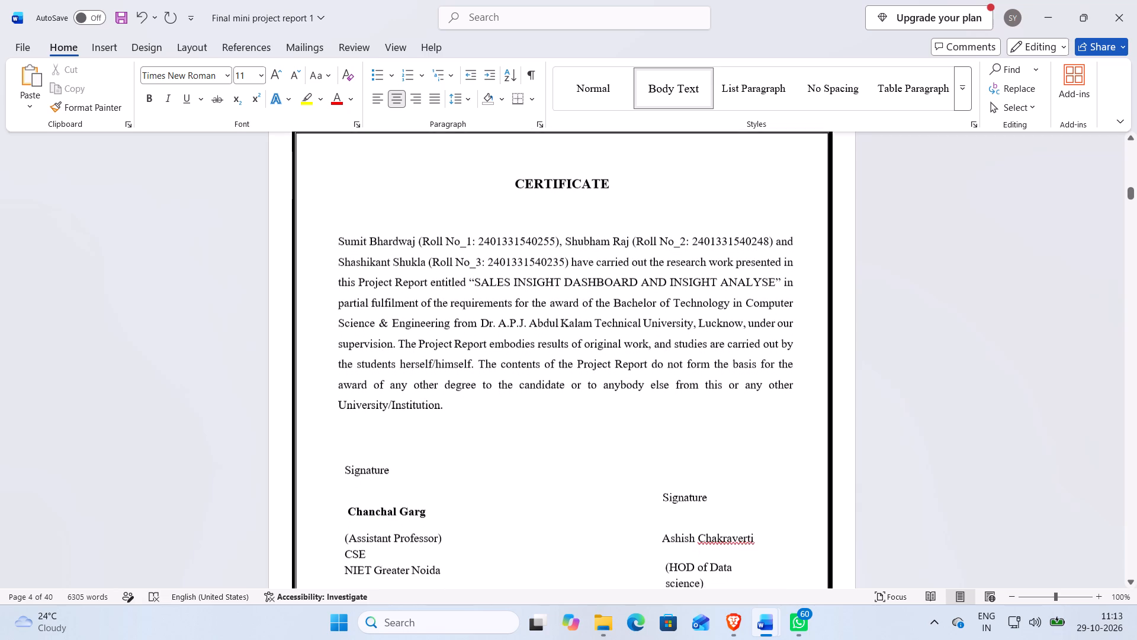
scroll(397, 305, "down", 3)
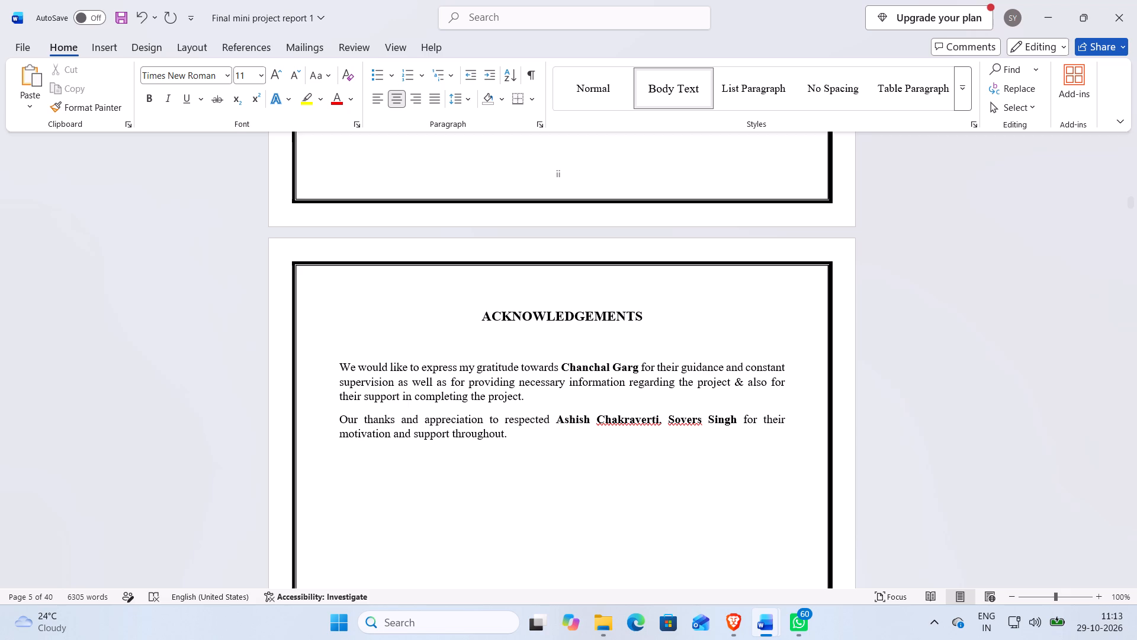
scroll(397, 305, "up", 1)
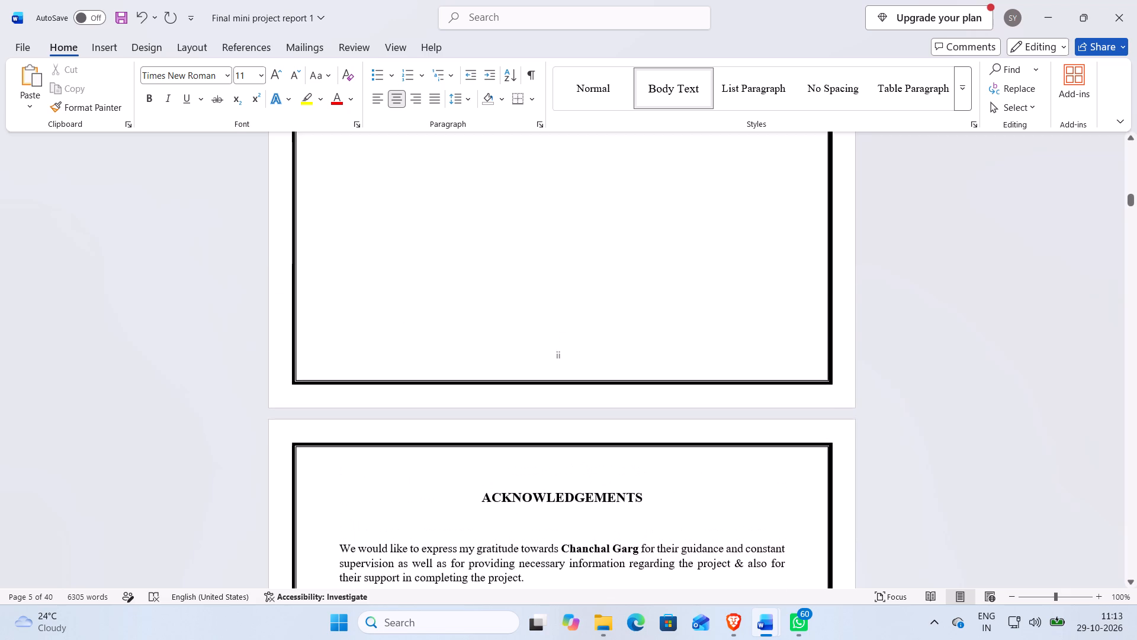
scroll(397, 305, "up", 3)
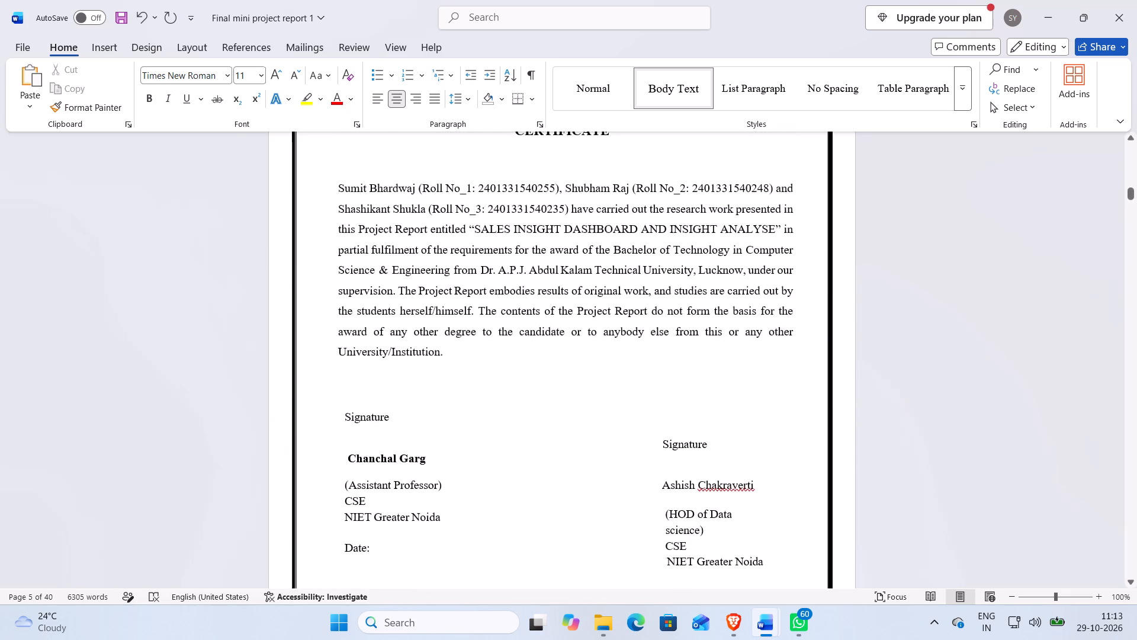
scroll(397, 305, "up", 4)
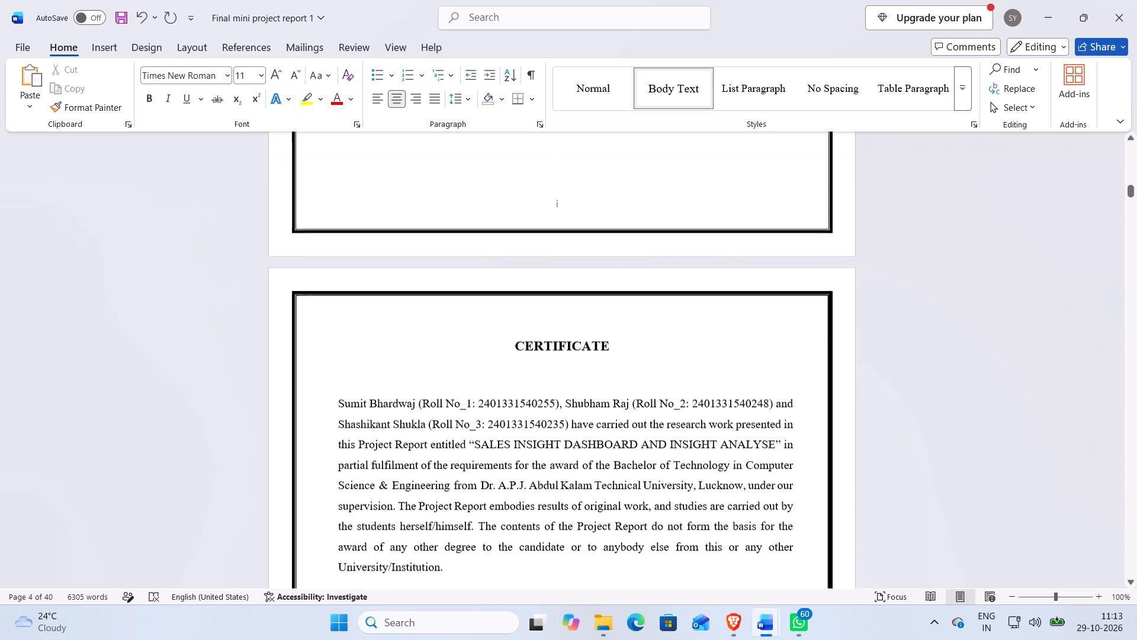
scroll(434, 299, "up", 6)
scroll(434, 299, "down", 1)
scroll(434, 299, "up", 1)
scroll(434, 299, "down", 3)
scroll(434, 299, "right", 1)
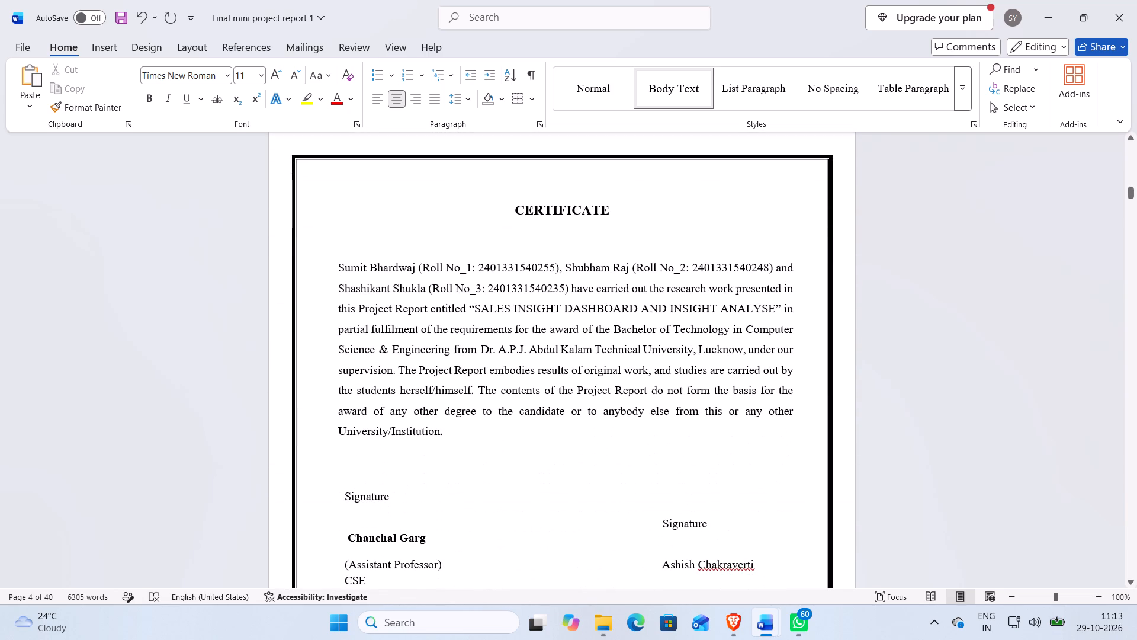
Replace the first student's name in the Certificate paragraph with the name of the fourth student listed in the Declaration.
left_click(415, 264)
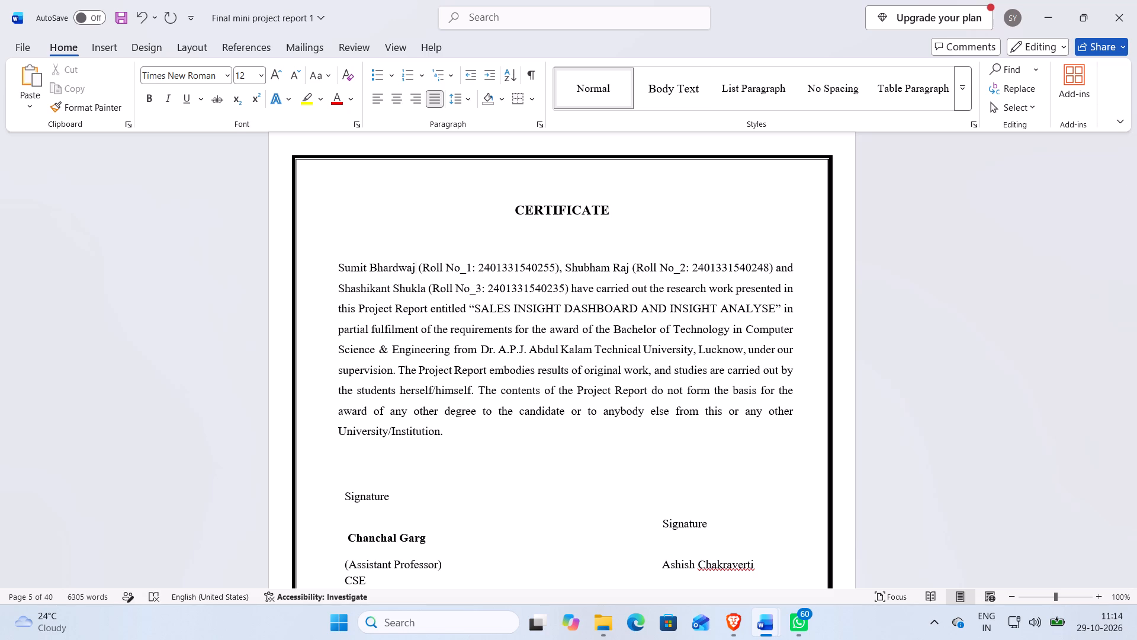
key("BackSpace")
key("BackSpace")
key("BackSpace")
key("BackSpace")
key("BackSpace")
key("BackSpace")
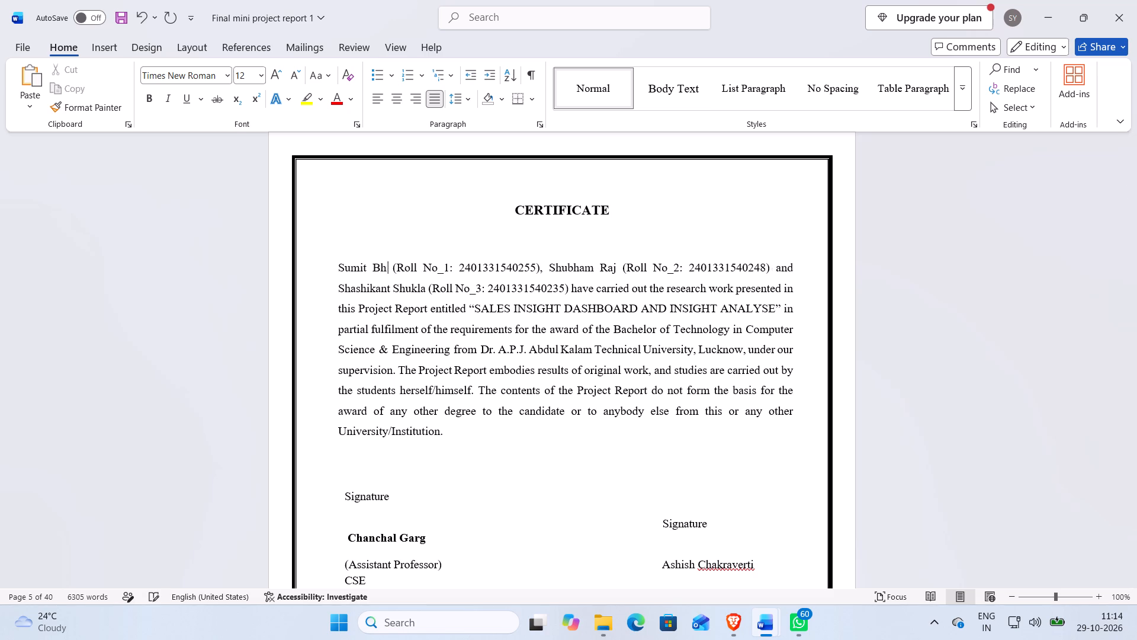
key("BackSpace")
key("BackSpace")
key("BackSpace")
key("BackSpace")
key("BackSpace")
key("BackSpace")
key("BackSpace")
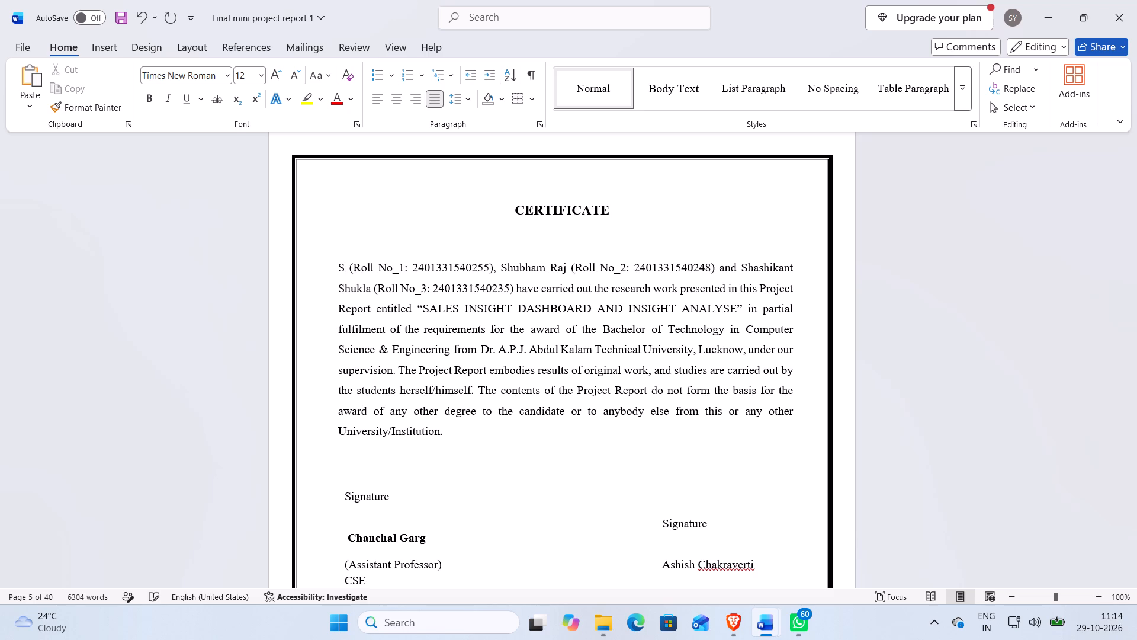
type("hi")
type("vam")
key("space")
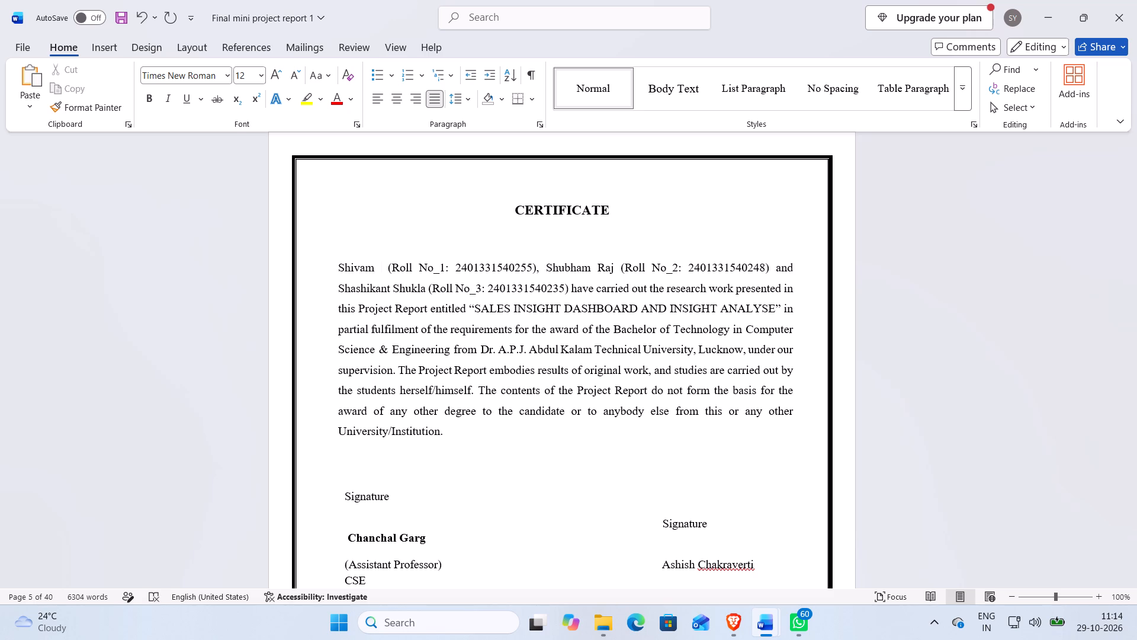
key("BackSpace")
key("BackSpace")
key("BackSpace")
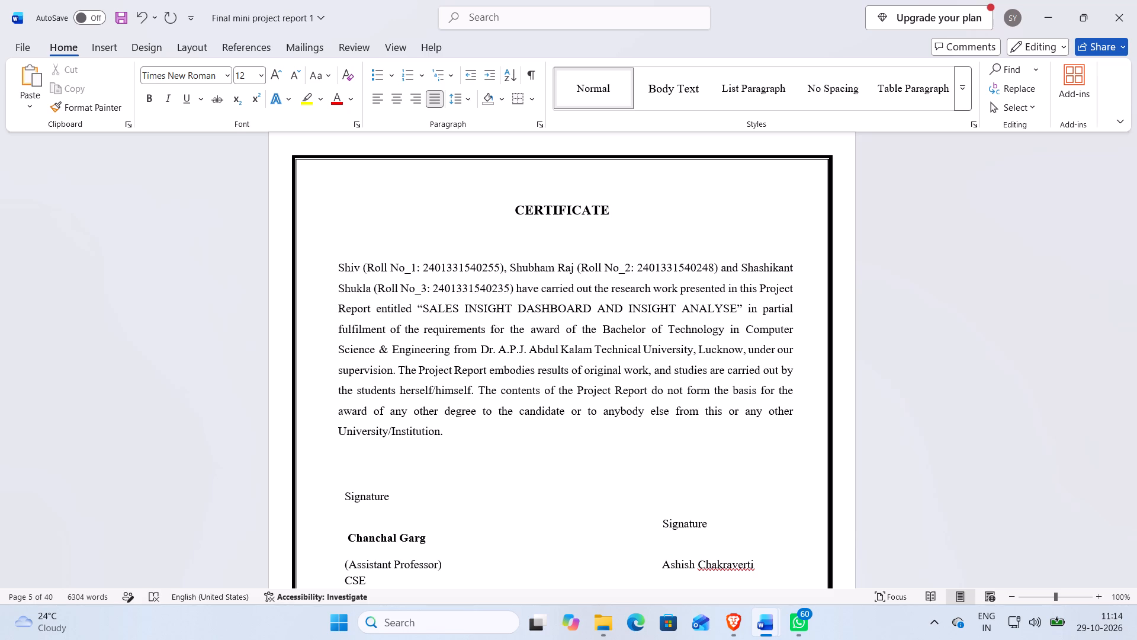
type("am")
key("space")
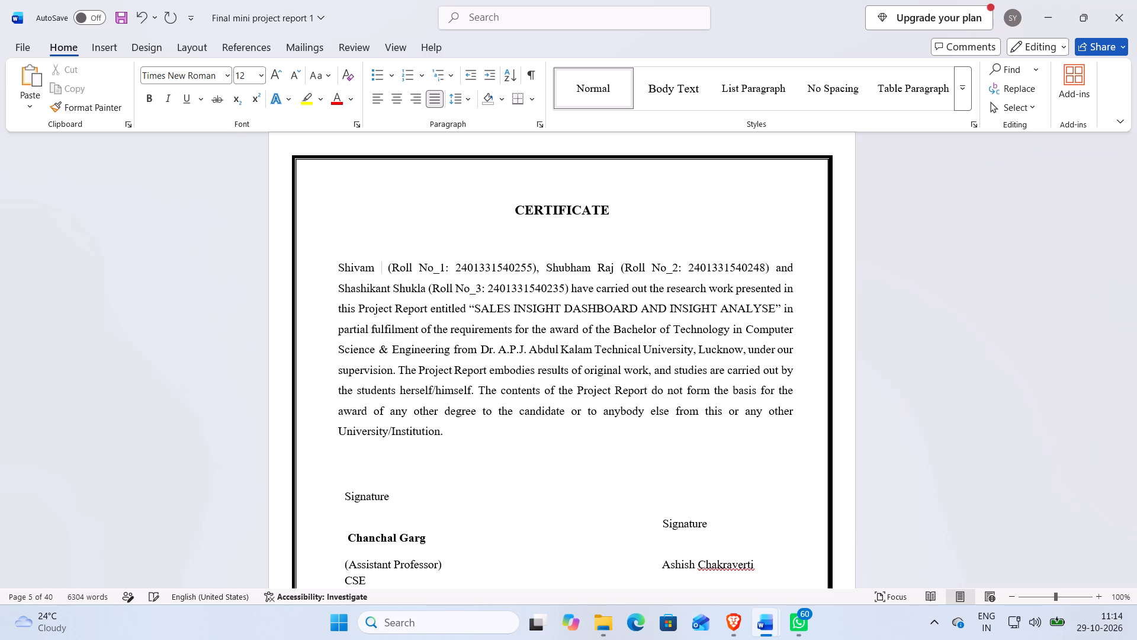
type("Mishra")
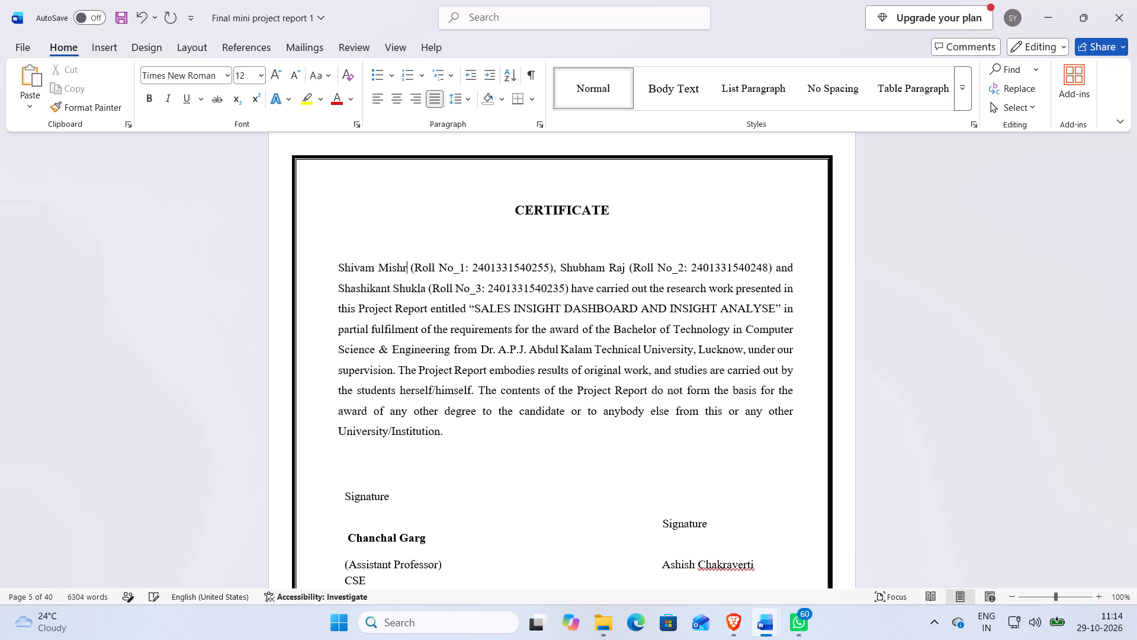
Change the last two digits of Roll No_1 in the Certificate so it is the new first student's roll number.
left_click(551, 262)
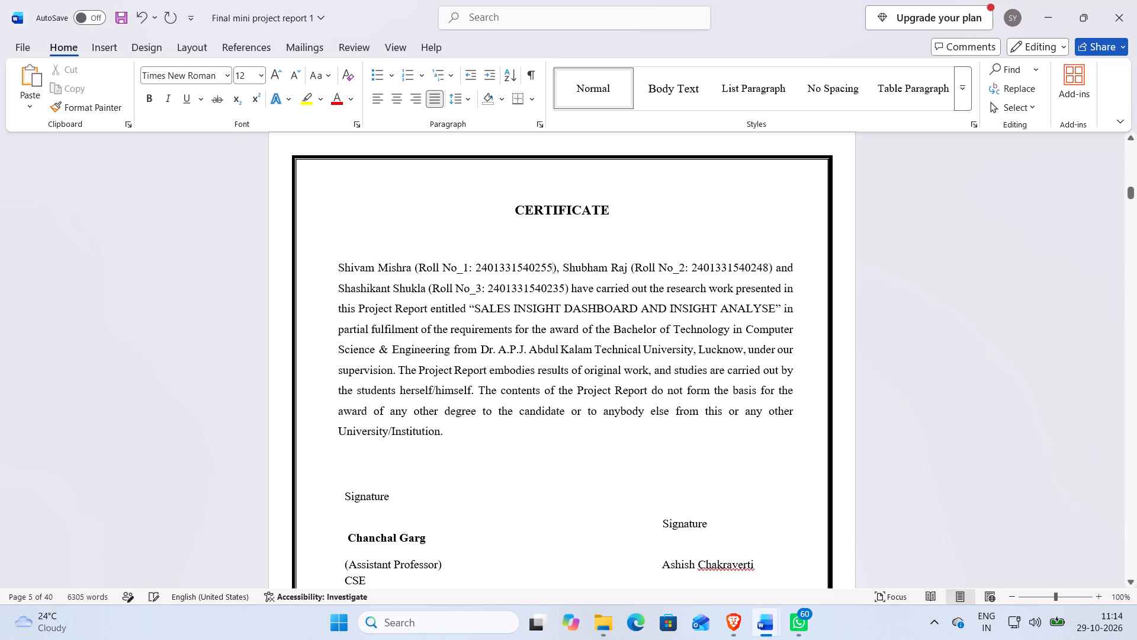
key("BackSpace")
key("BackSpace")
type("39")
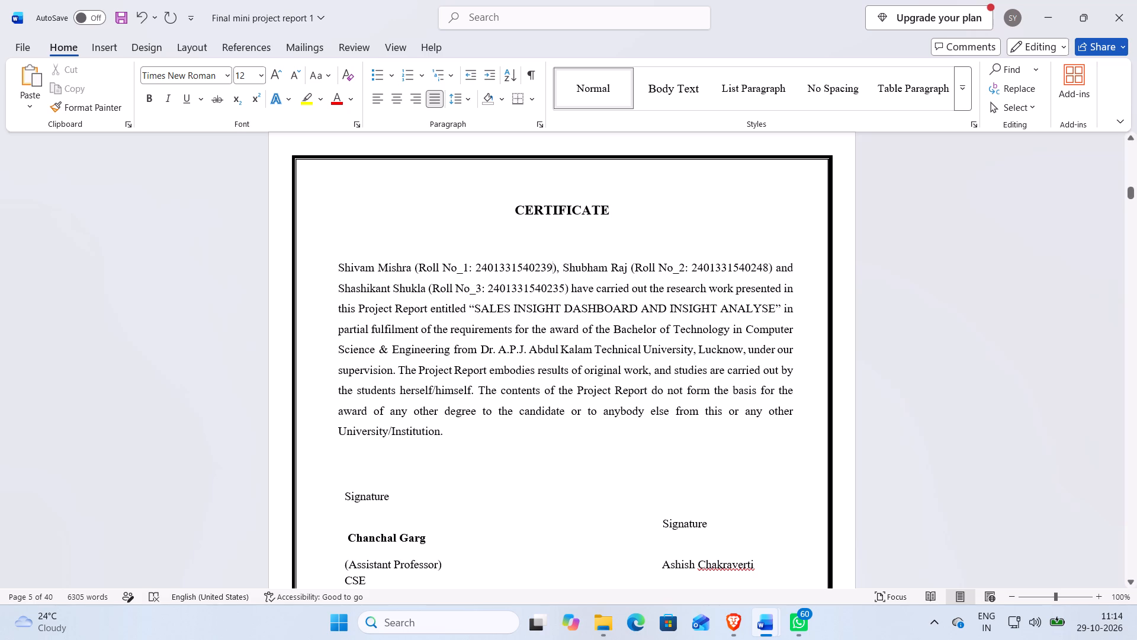
Remove the second student's surname in the Certificate and correct the last digit of Roll No_2 to match the Declaration.
left_click(627, 264)
key("BackSpace")
key("BackSpace")
key("BackSpace")
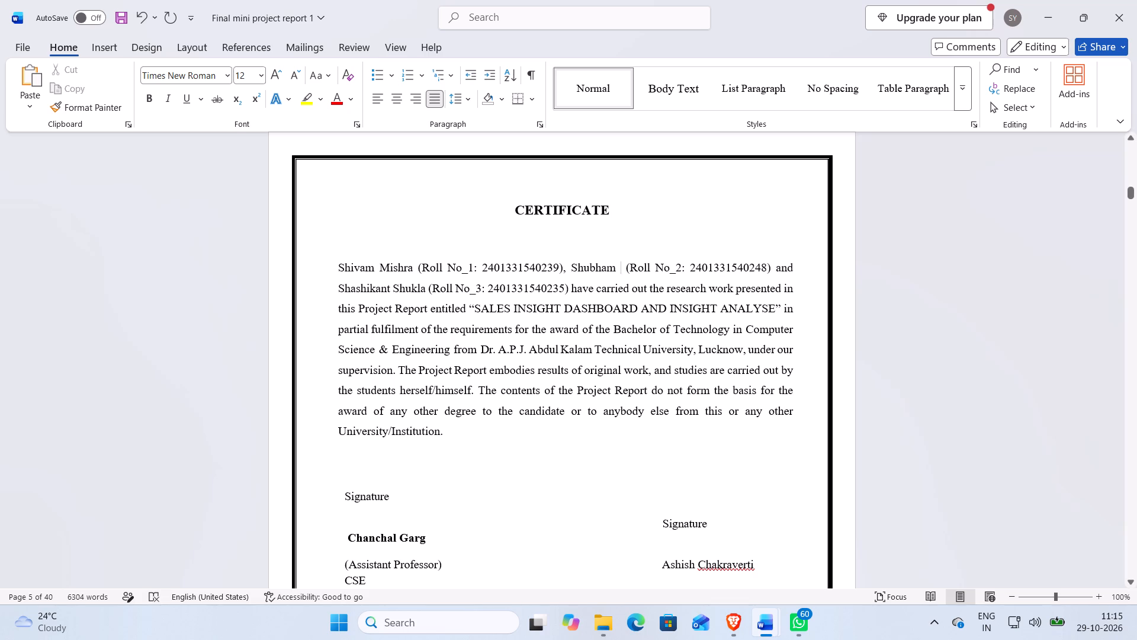
left_click(765, 267)
key("BackSpace")
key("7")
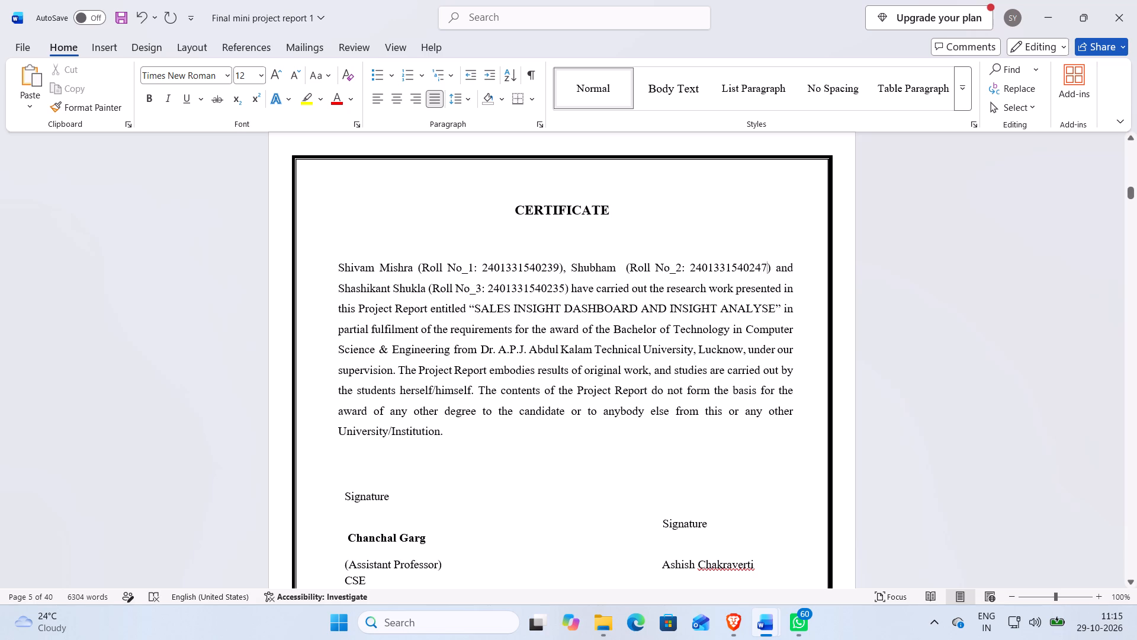
Duplicate the first student's name and roll number text after the second student's entry in the Certificate, separated by a comma.
left_click(770, 261)
left_click_drag(338, 265, 523, 274)
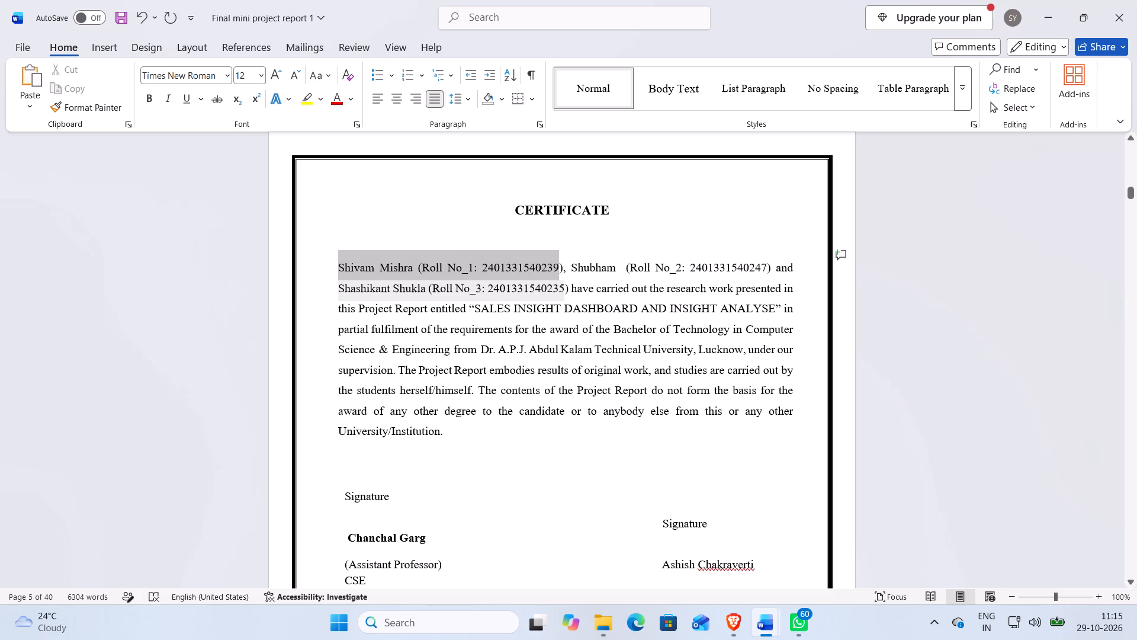
left_click_drag(523, 274, 556, 261)
left_click_drag(556, 261, 560, 268)
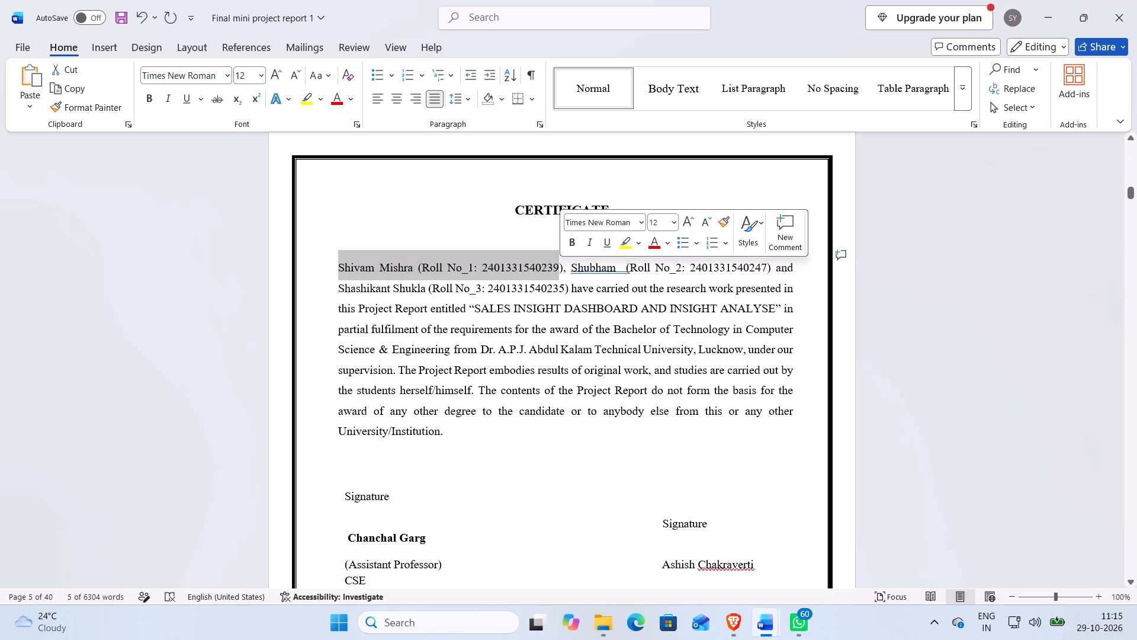
key("ctrl+c")
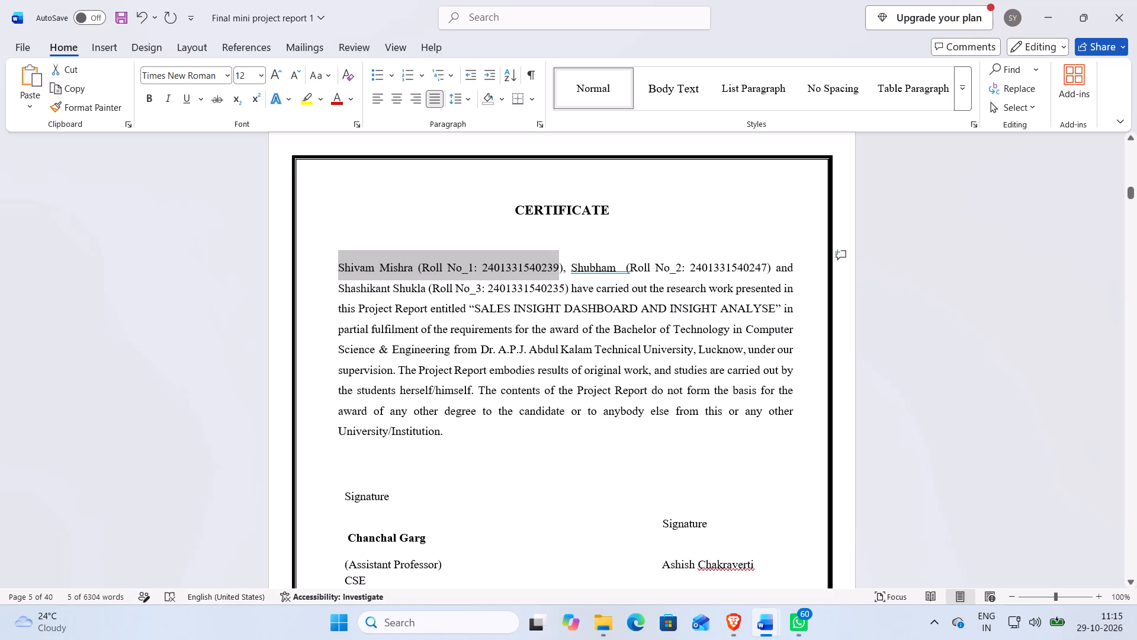
left_click(774, 268)
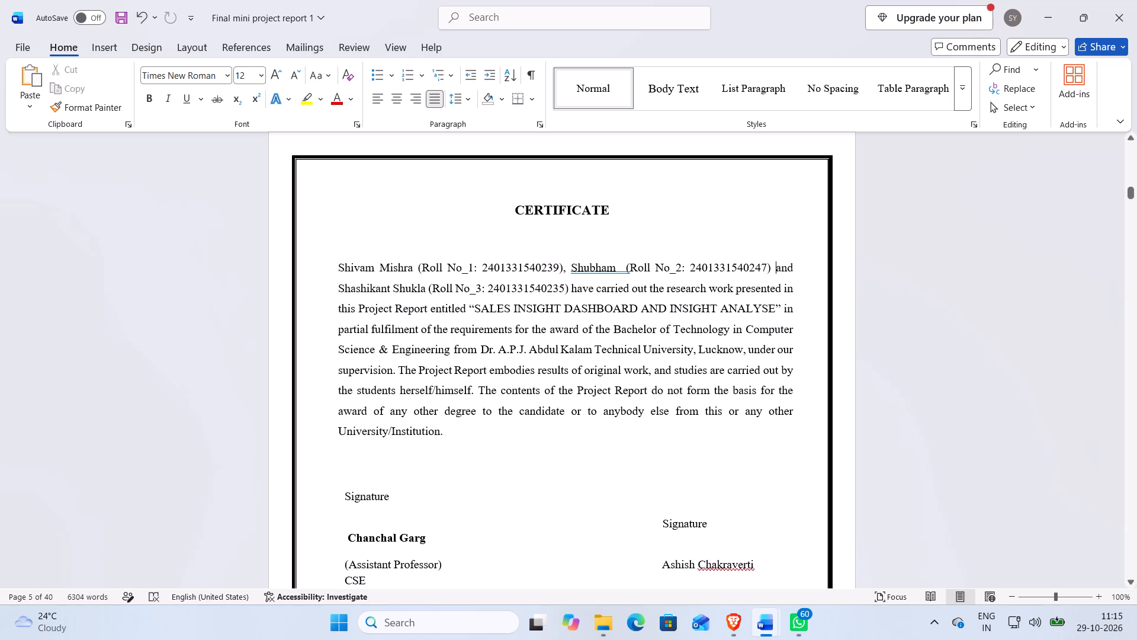
key("BackSpace")
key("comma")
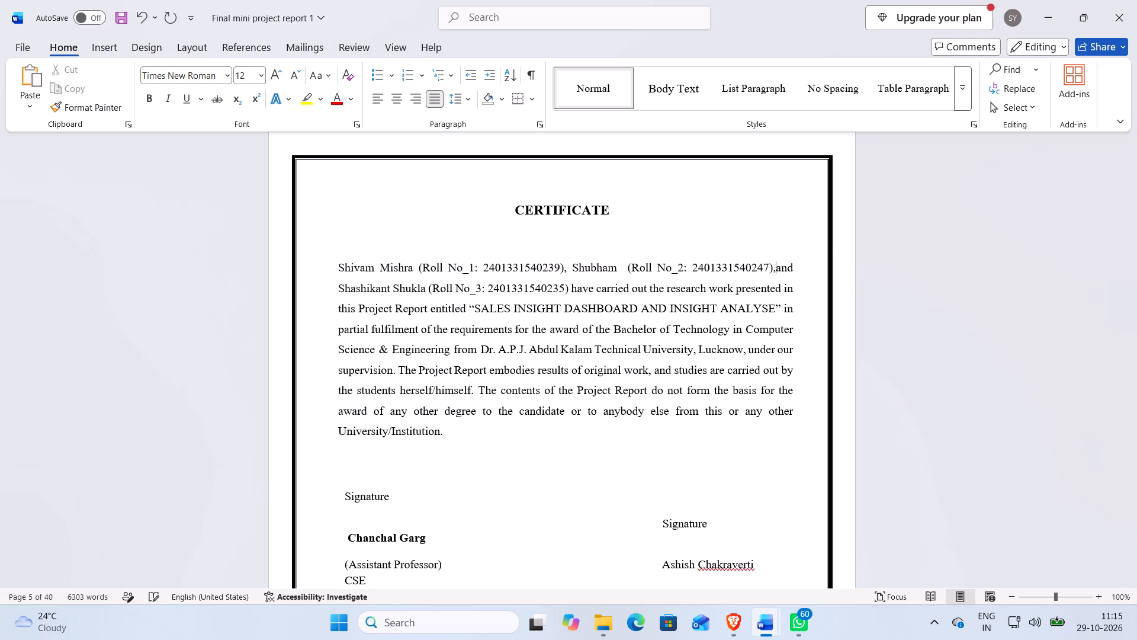
key("ctrl+v")
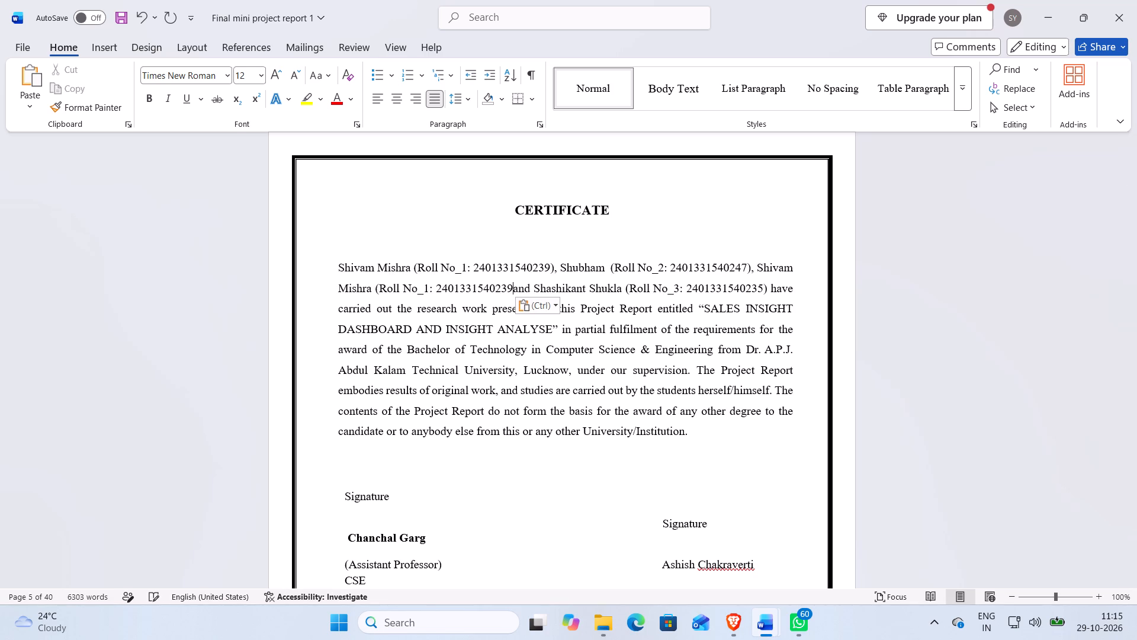
Replace the surname in the duplicated third entry of the Certificate paragraph with the third student's own surname.
left_click(370, 288)
key("BackSpace")
key("BackSpace")
key("BackSpace")
key("BackSpace")
key("BackSpace")
key("BackSpace")
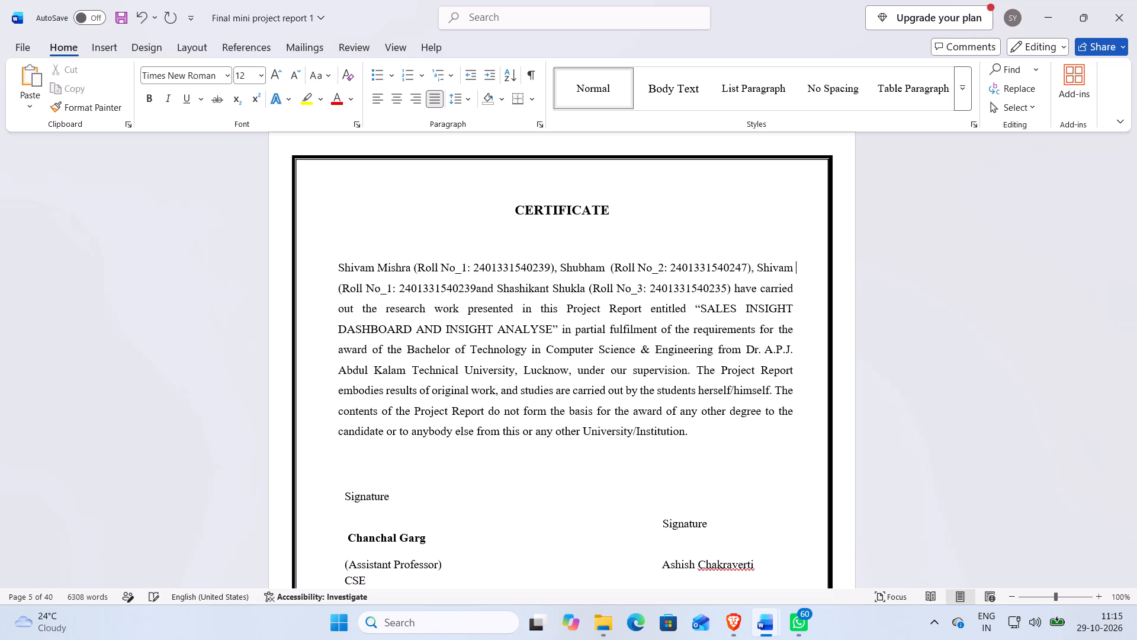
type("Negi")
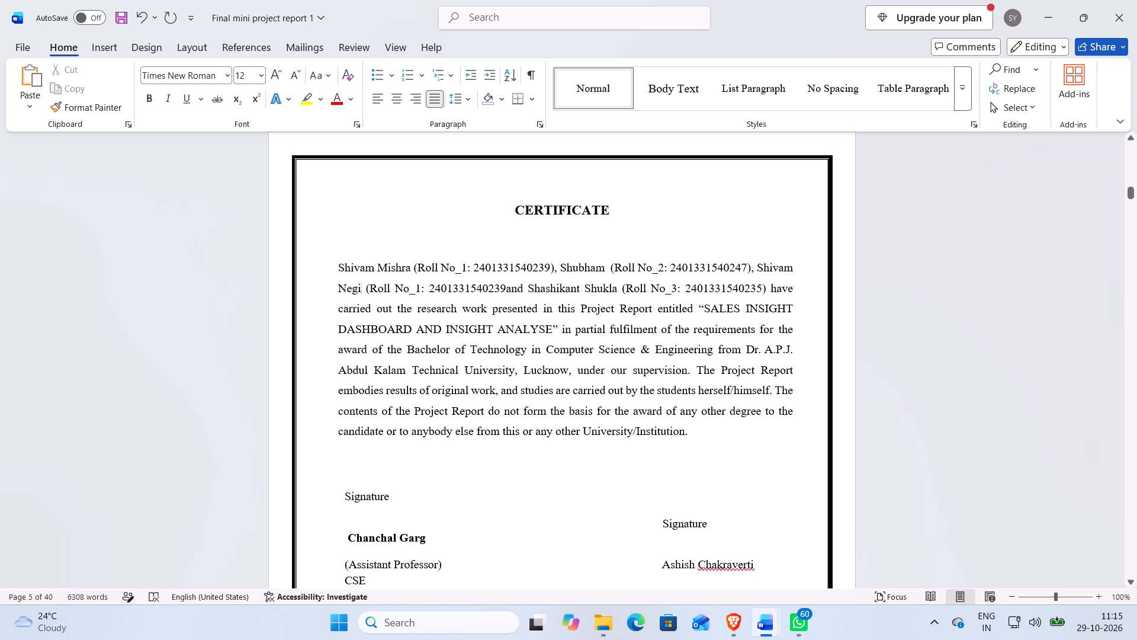
Relabel the third Certificate entry as Roll No_3, correct the roll number's last two digits, and add the missing closing parenthesis and space.
left_click(419, 291)
key("BackSpace")
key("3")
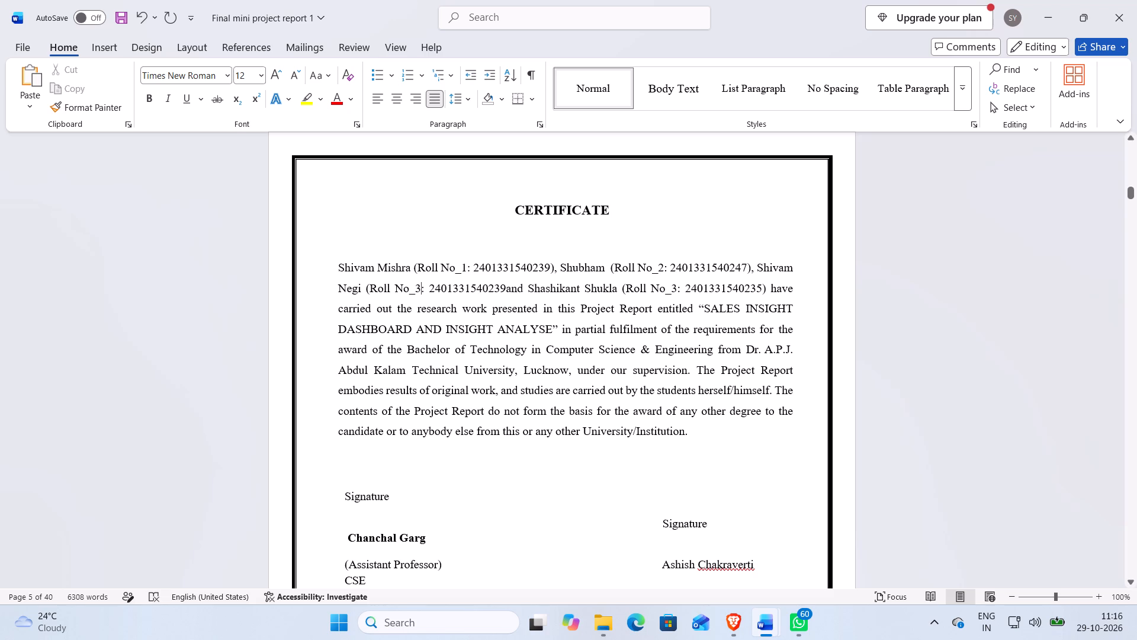
left_click(507, 288)
key("BackSpace")
key("BackSpace")
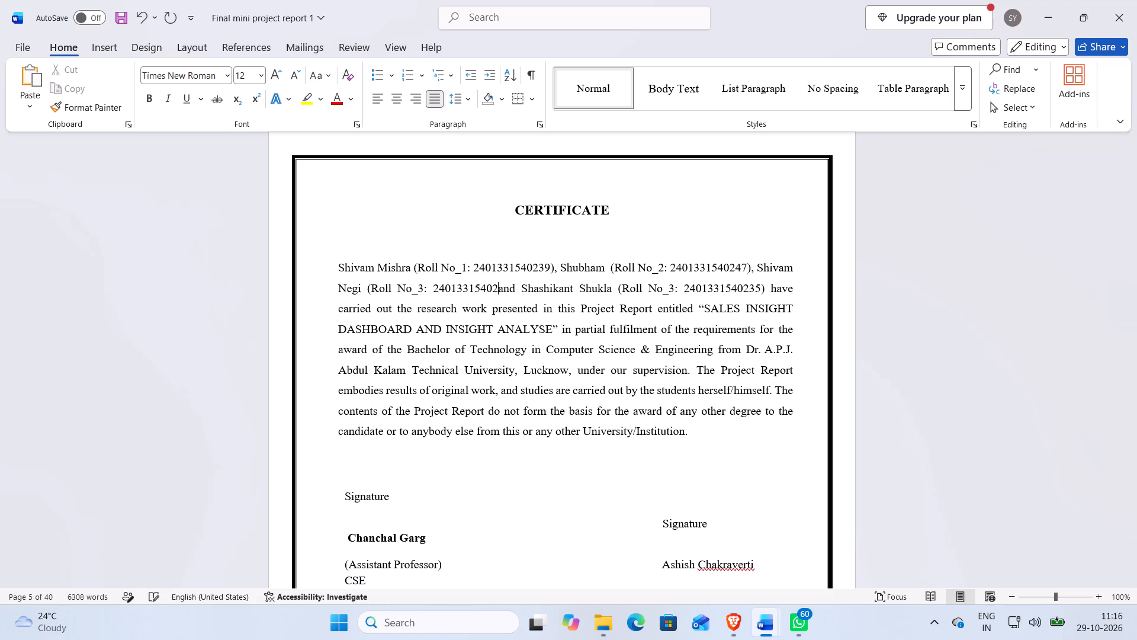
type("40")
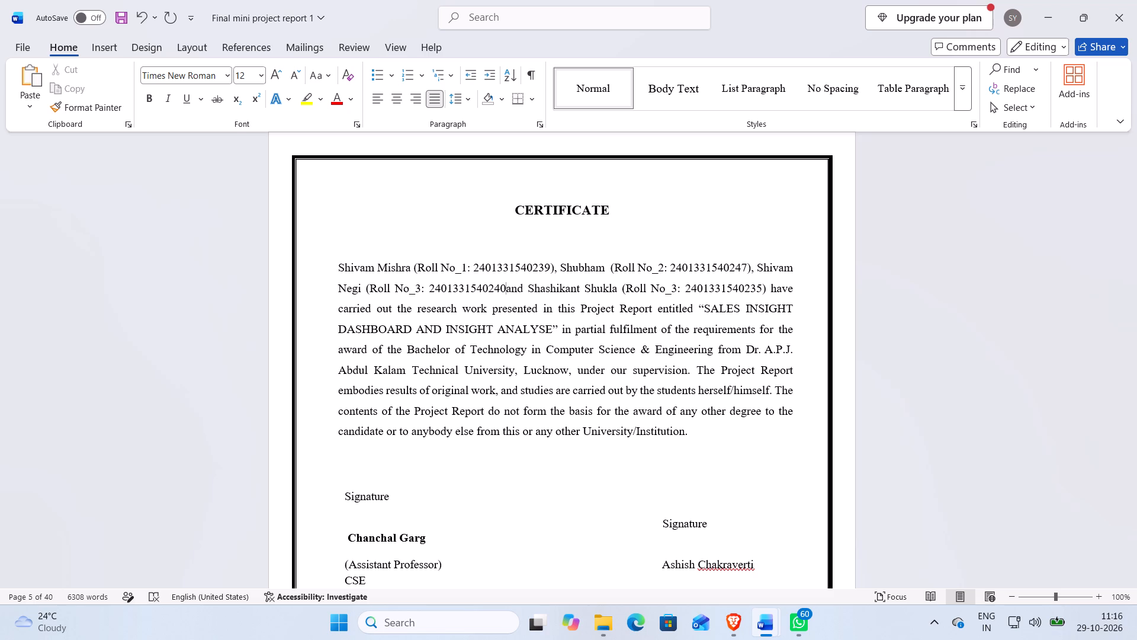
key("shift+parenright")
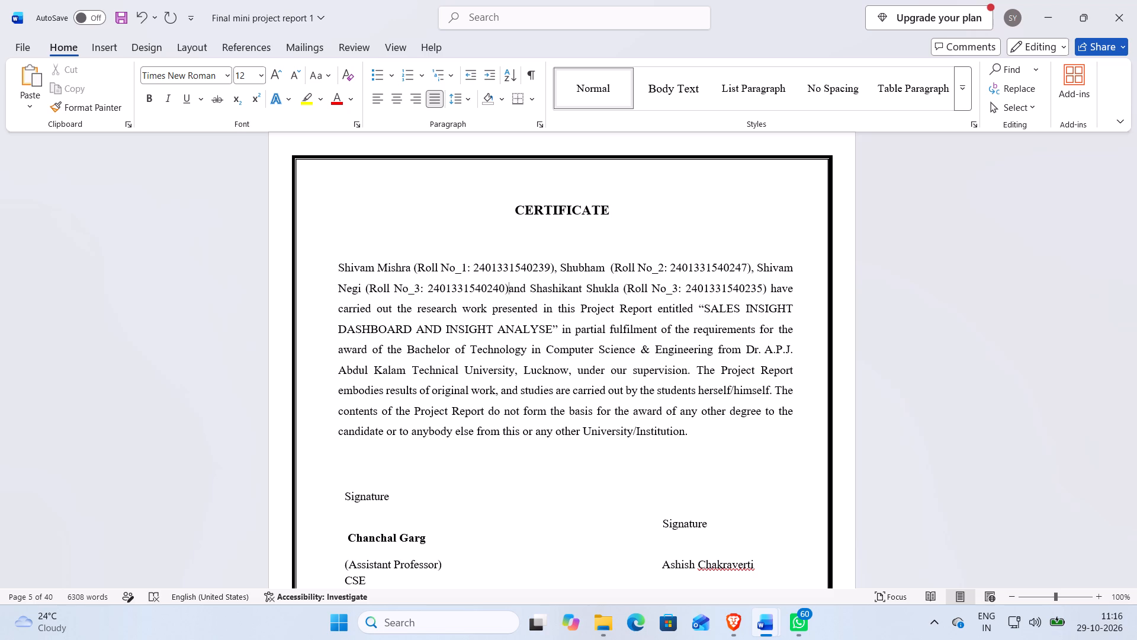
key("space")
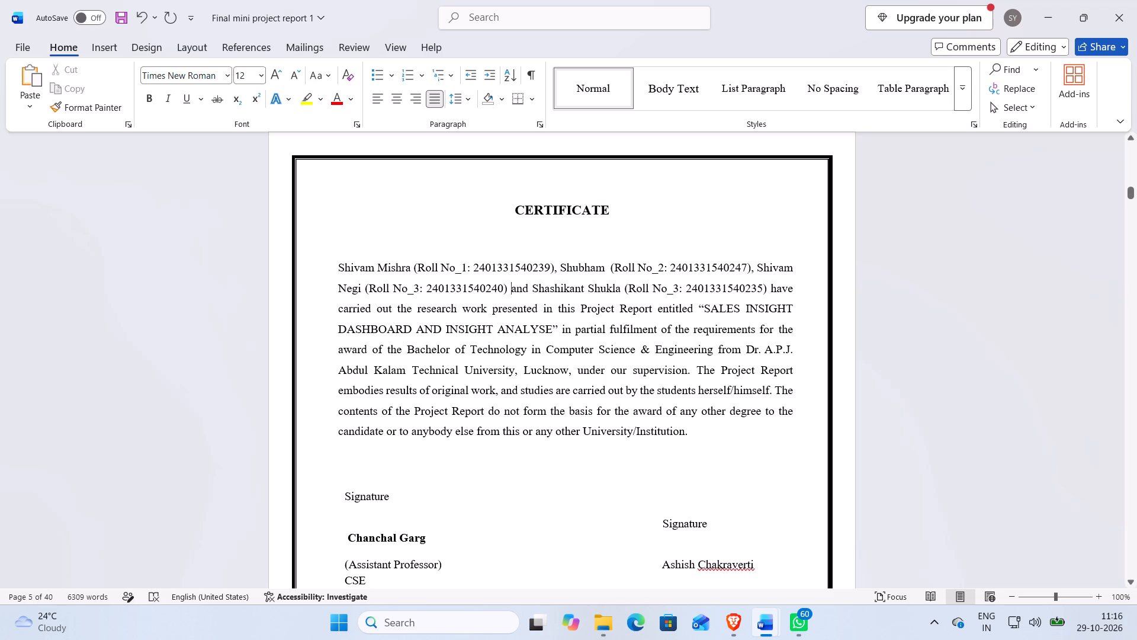
Replace the last student's full name in the Certificate paragraph with the new fourth student's first name.
left_click(621, 291)
key("BackSpace")
key("BackSpace")
key("BackSpace")
key("BackSpace")
key("BackSpace")
key("BackSpace")
key("BackSpace")
key("BackSpace")
key("BackSpace")
key("BackSpace")
key("BackSpace")
key("BackSpace")
key("BackSpace")
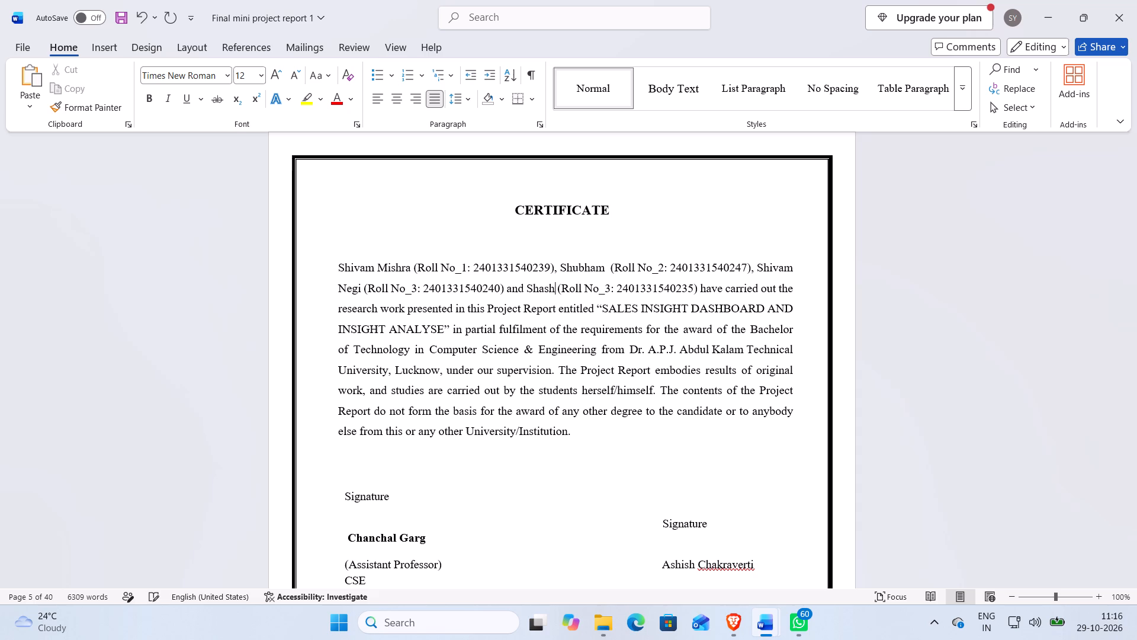
key("BackSpace")
key("BackSpace")
key("BackSpace")
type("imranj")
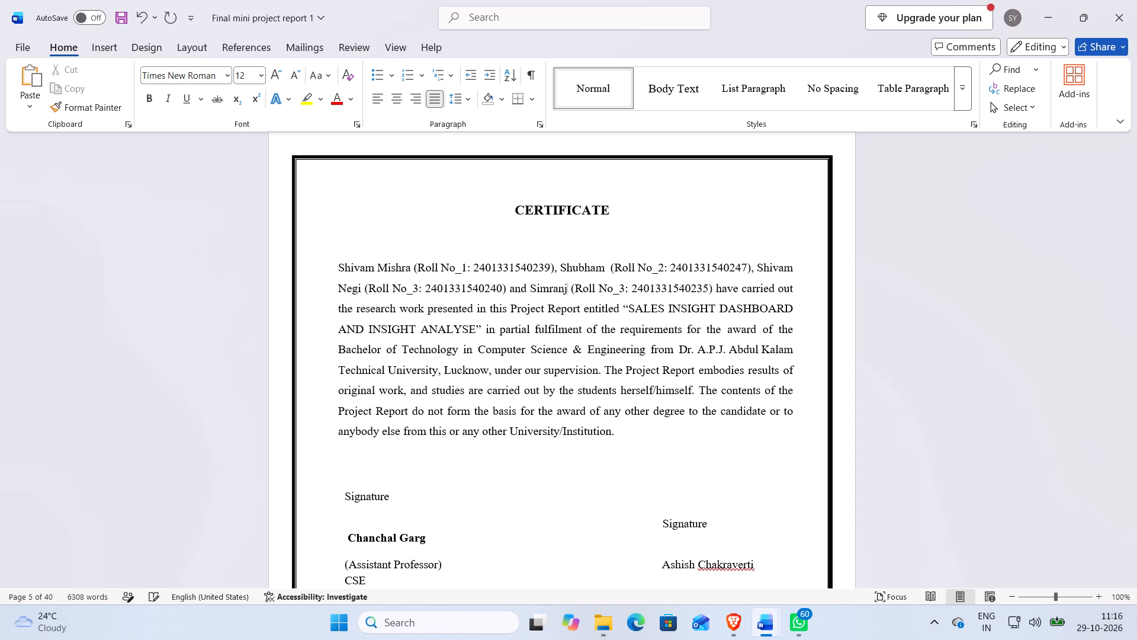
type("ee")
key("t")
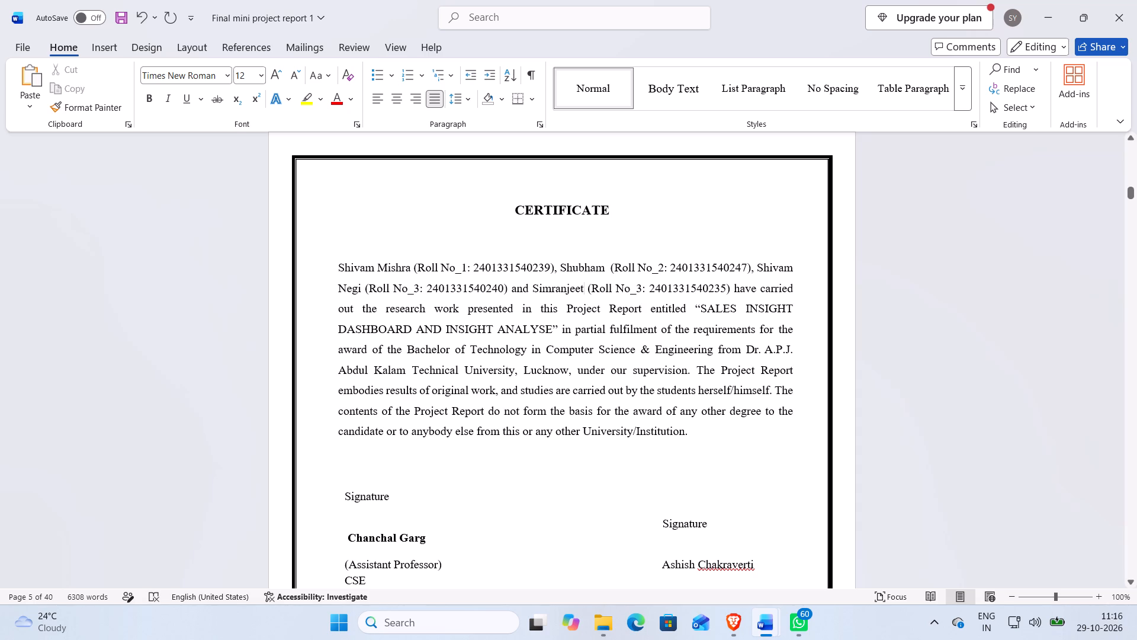
Relabel the last Certificate entry as Roll No_4 and change its roll number's last two digits to match the fourth student.
left_click(640, 286)
key("BackSpace")
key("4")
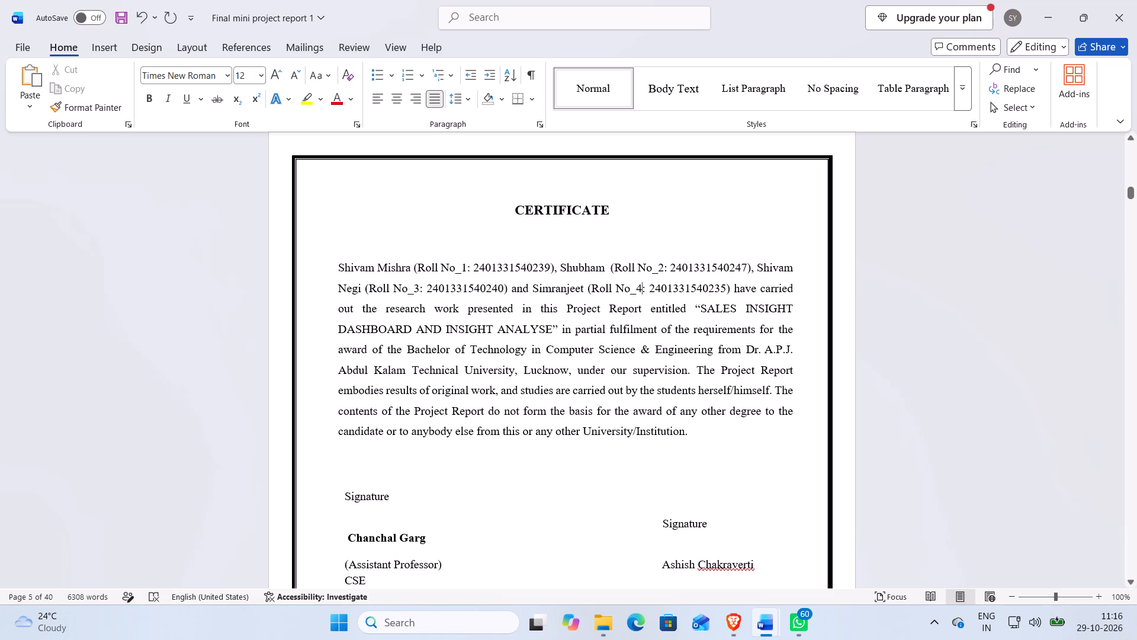
left_click(730, 290)
key("Left")
key("BackSpace")
key("BackSpace")
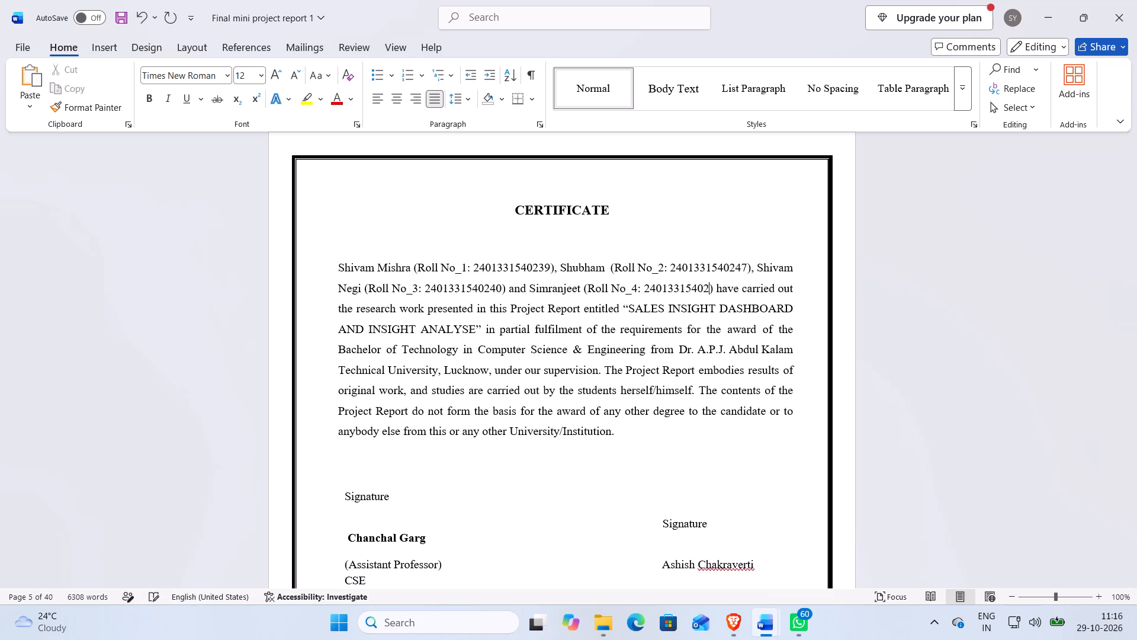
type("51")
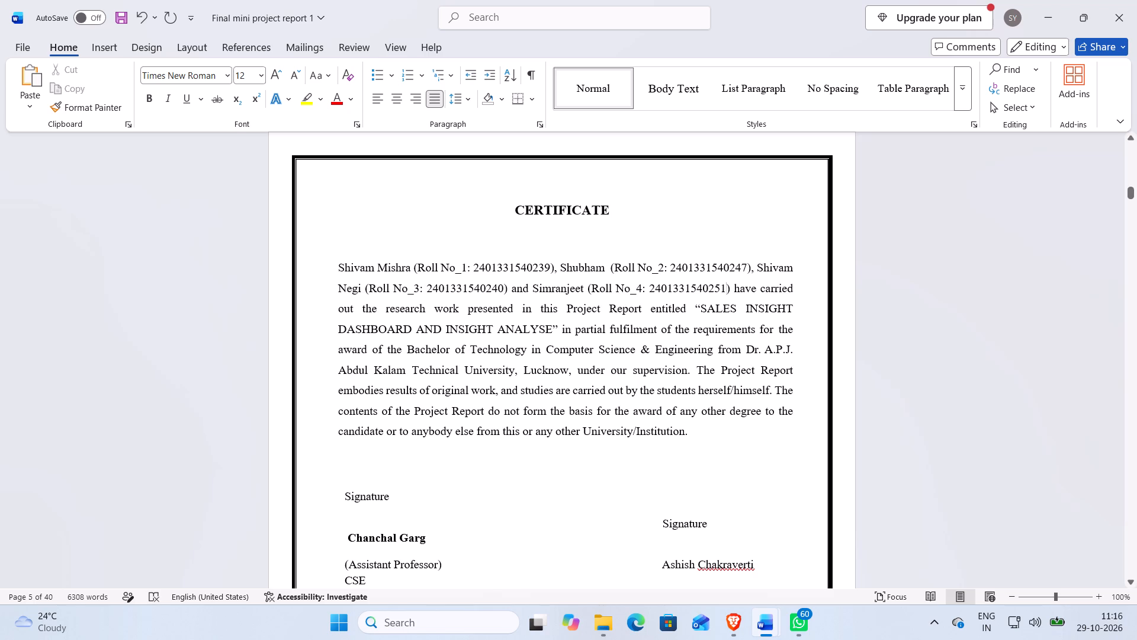
Replace the quoted project title in the Certificate paragraph with “SMART WASTE SEGREGATION USING YOLO AND CNN”.
left_click_drag(551, 331, 358, 309)
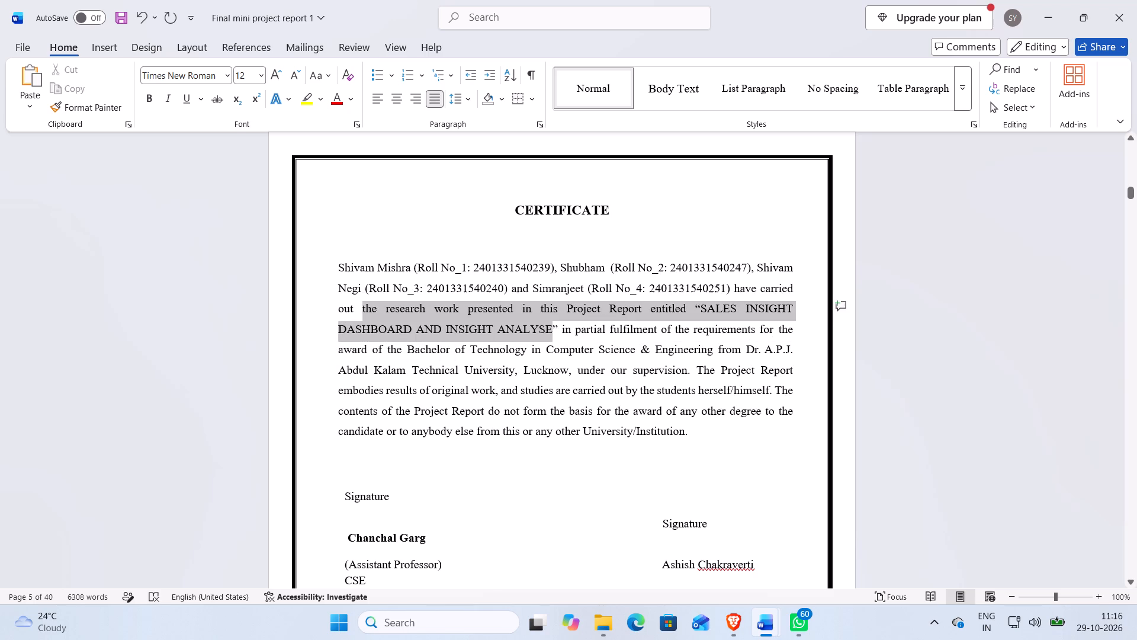
left_click_drag(358, 309, 694, 321)
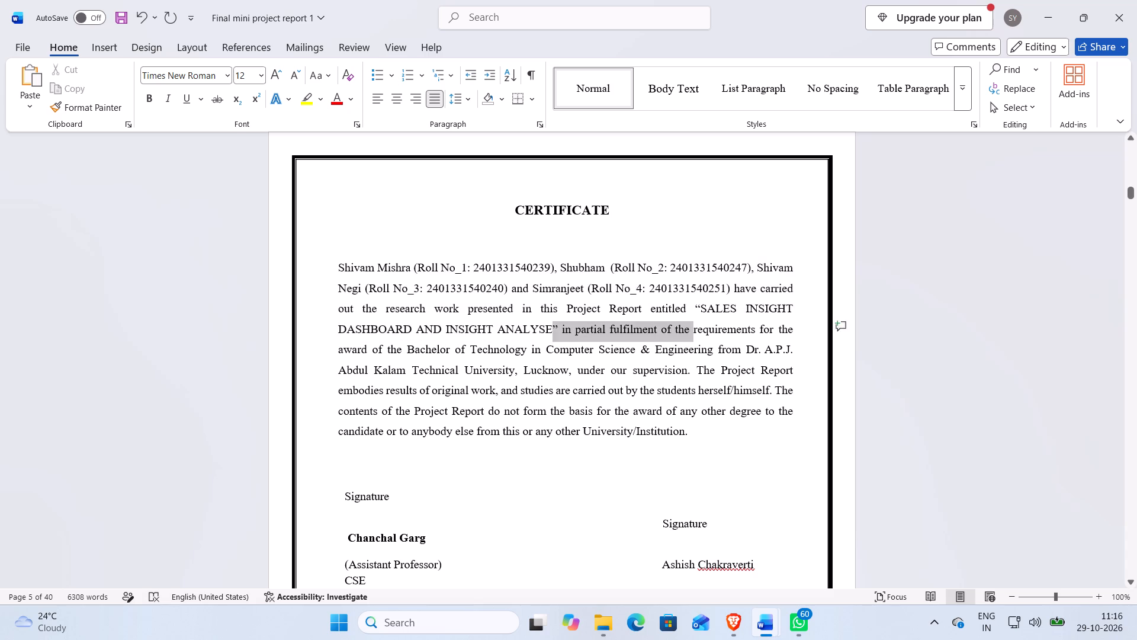
left_click_drag(694, 321, 701, 305)
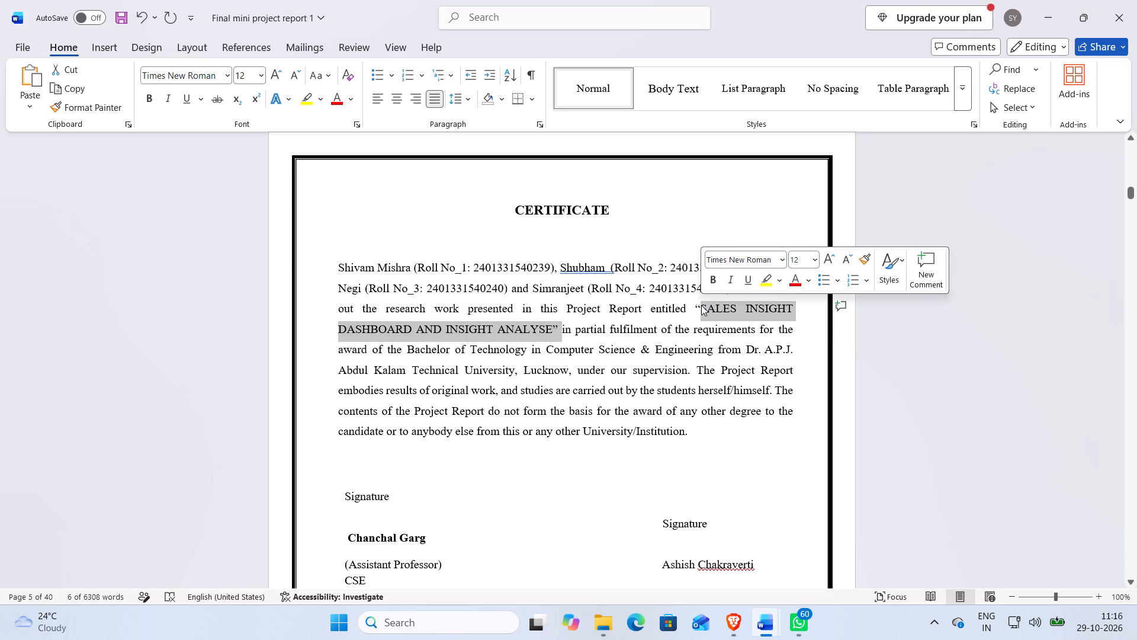
key("BackSpace")
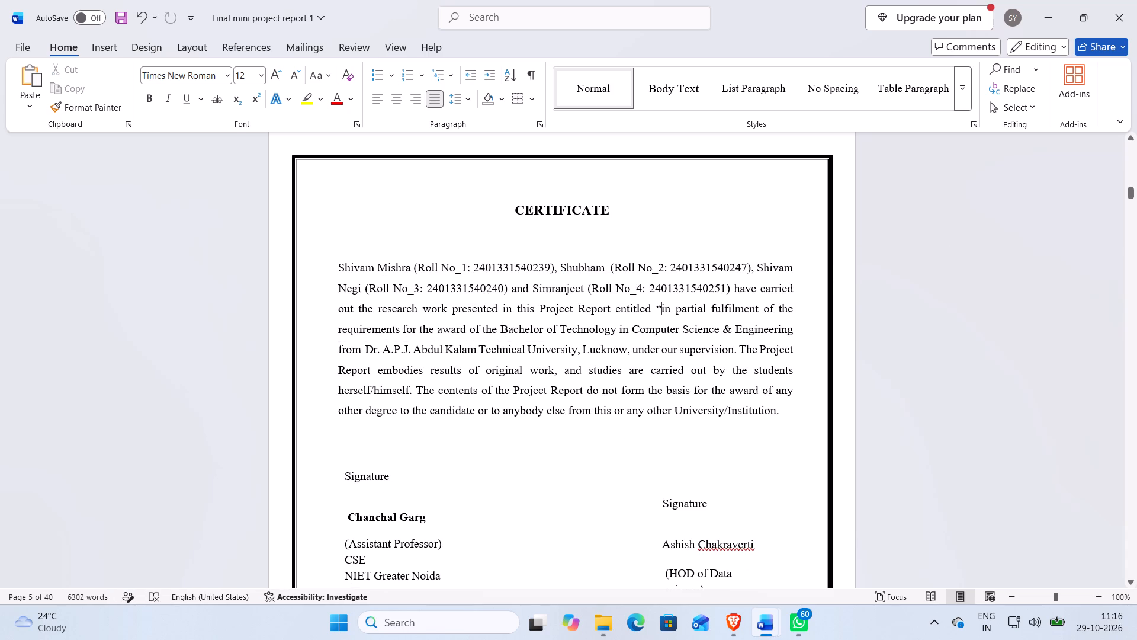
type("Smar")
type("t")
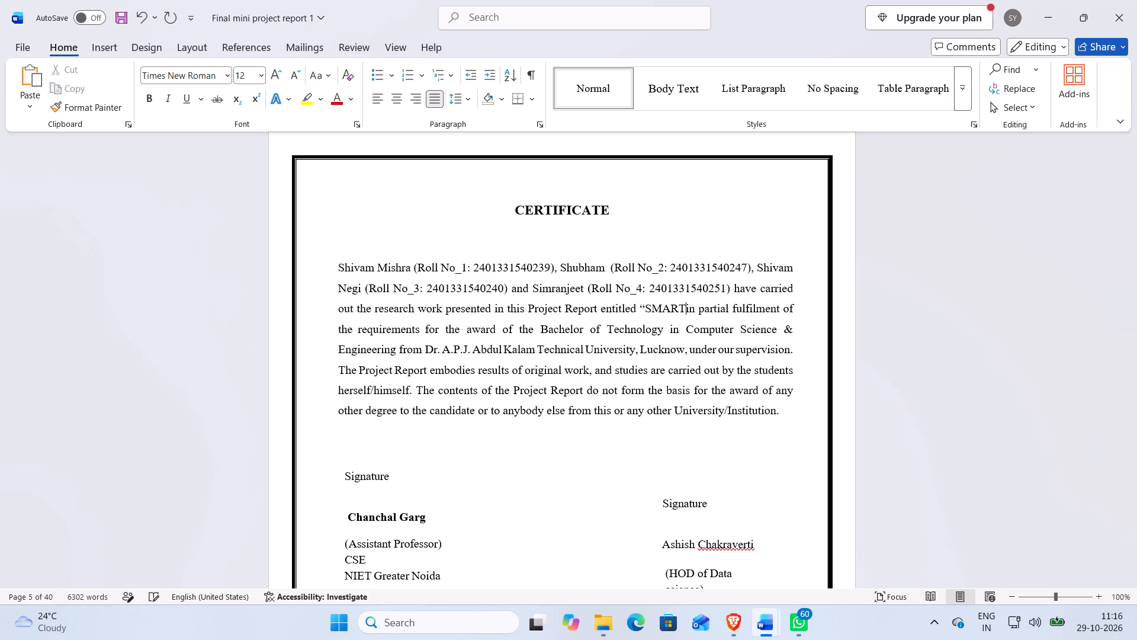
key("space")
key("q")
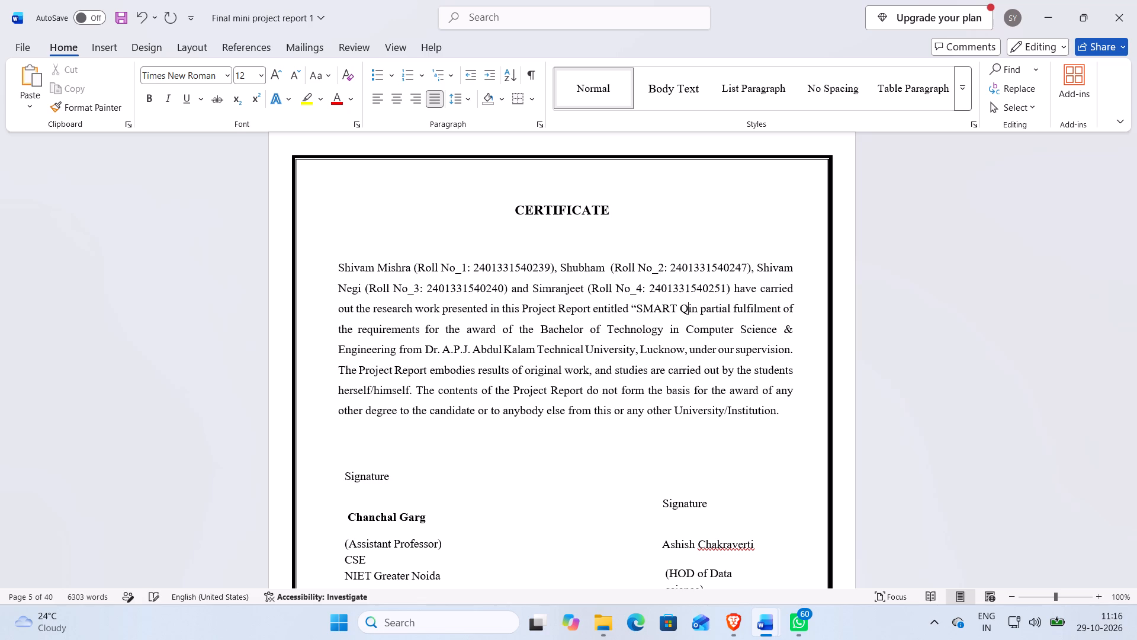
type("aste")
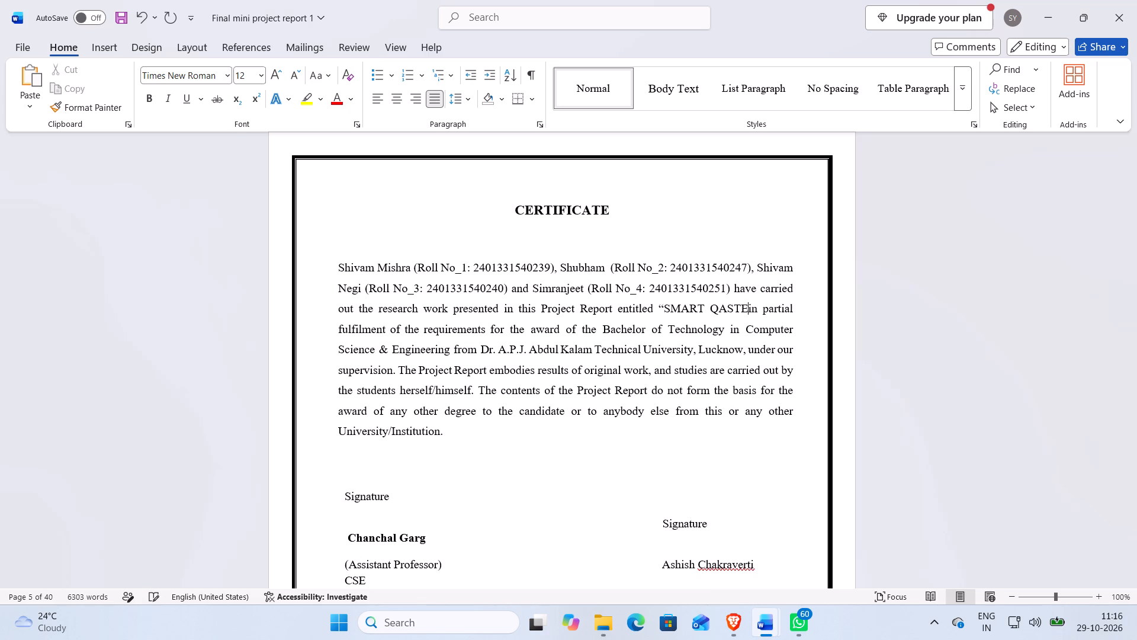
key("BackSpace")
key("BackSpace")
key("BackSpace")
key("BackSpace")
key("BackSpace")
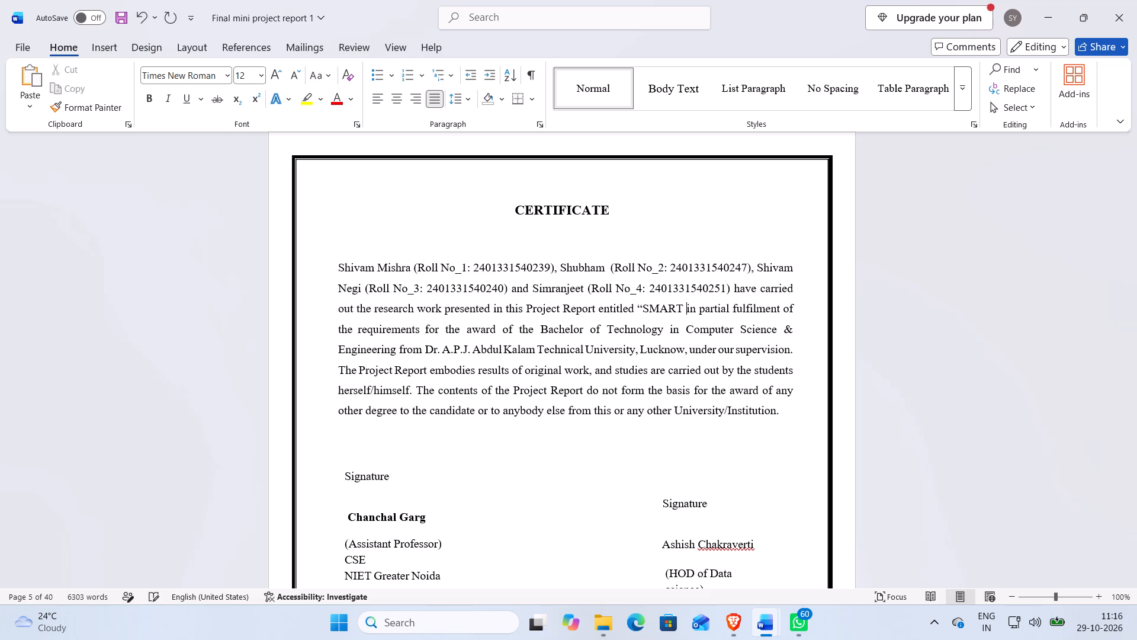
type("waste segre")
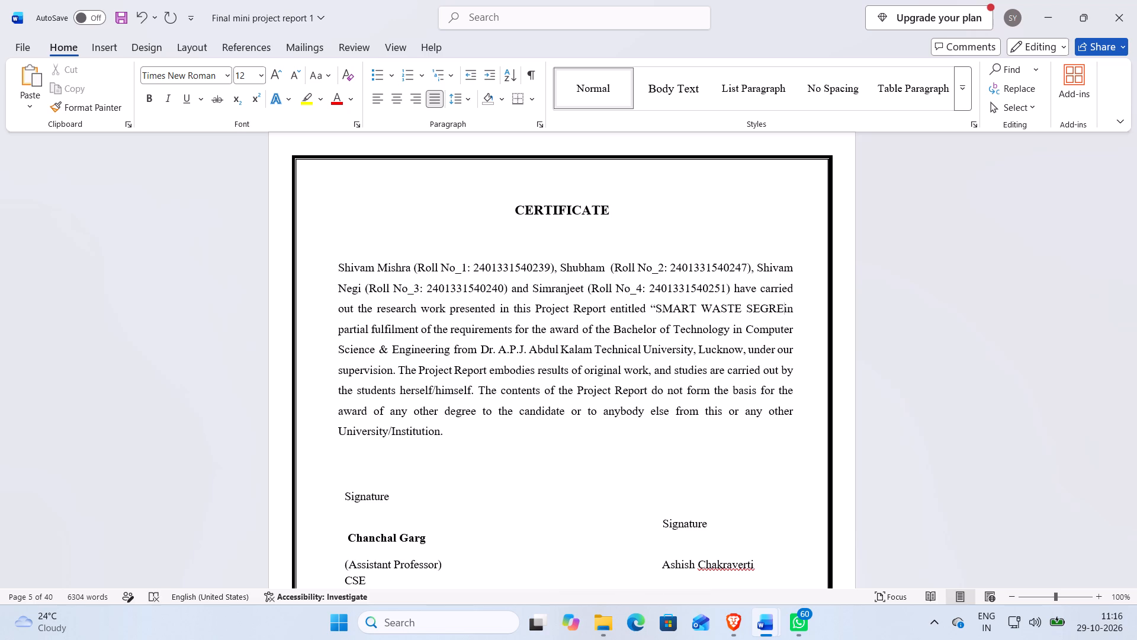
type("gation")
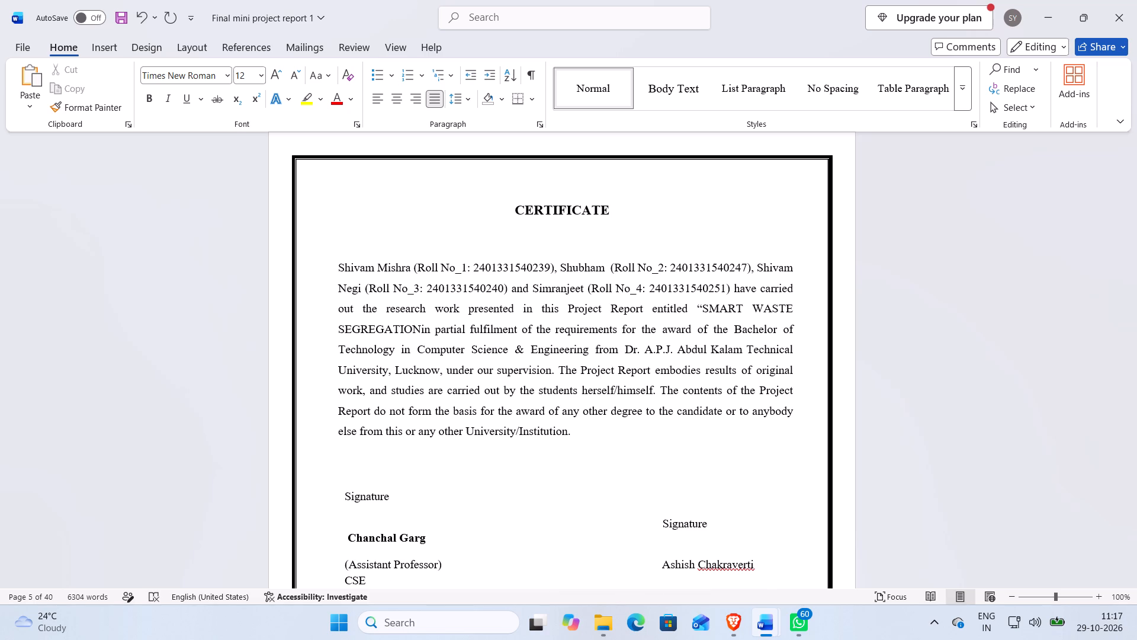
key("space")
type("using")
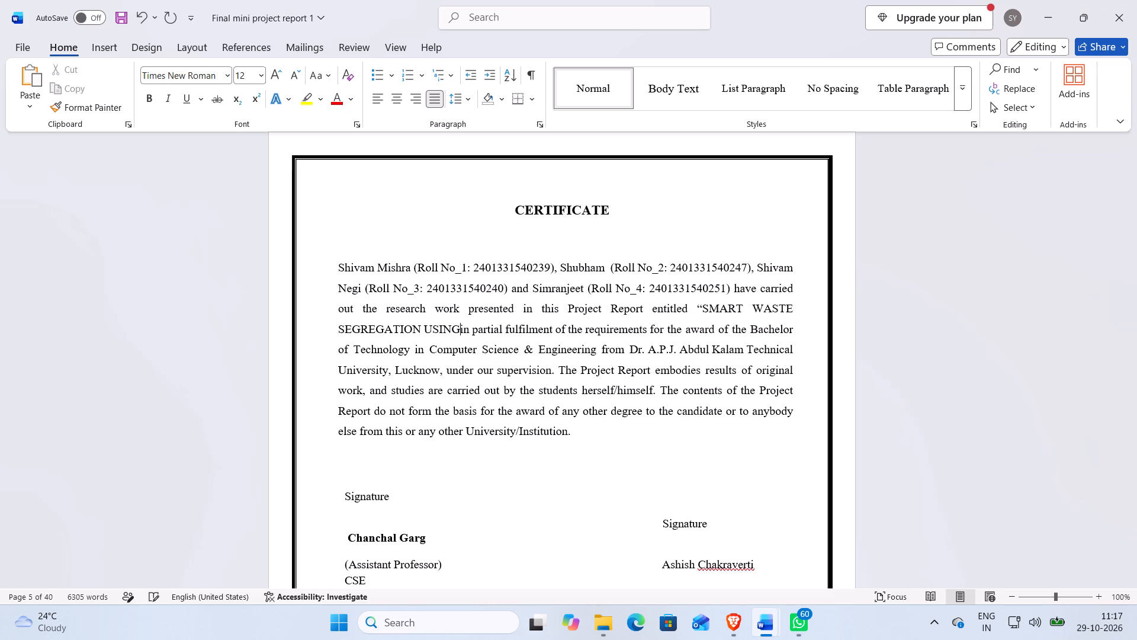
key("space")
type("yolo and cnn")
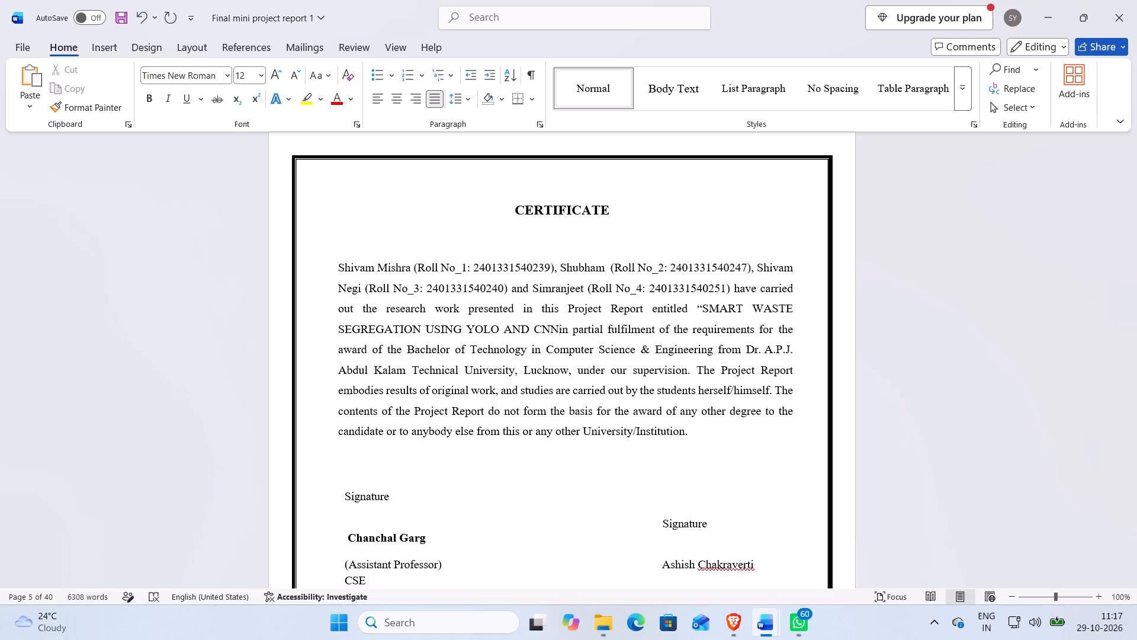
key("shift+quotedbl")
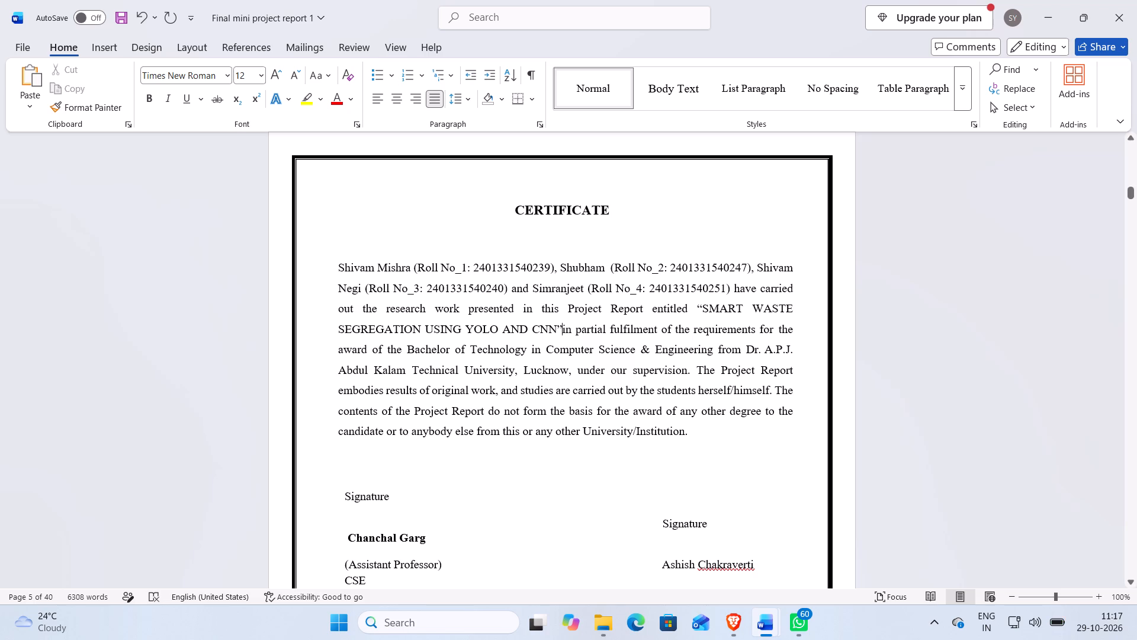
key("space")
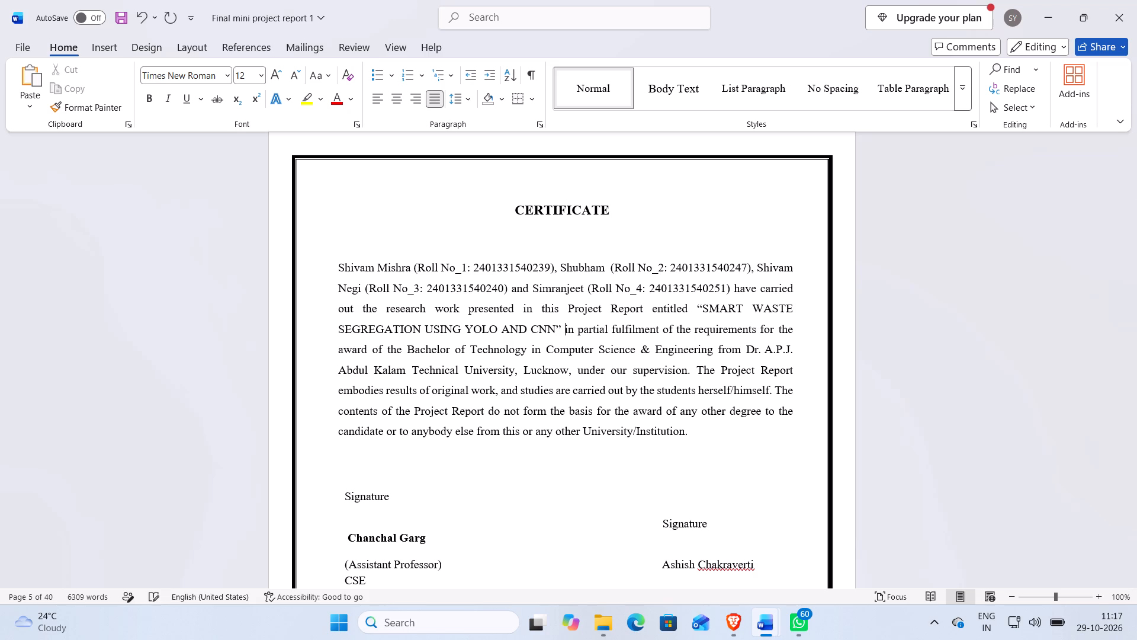
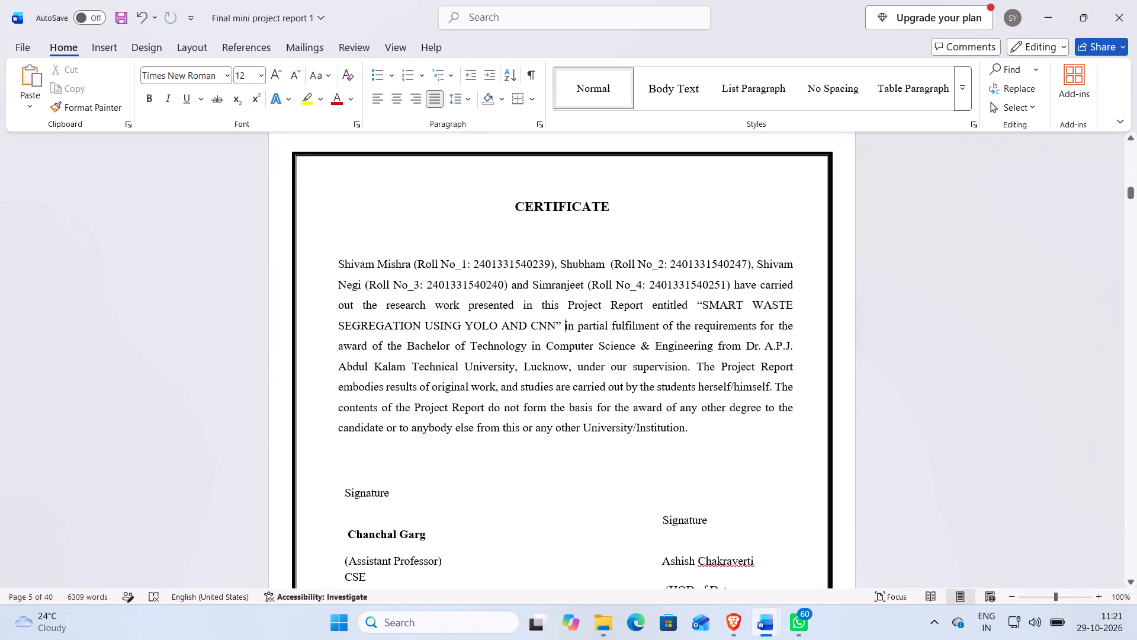
Delete the supervisor's name above “(Assistant Professor)” in the Certificate signature block and start the replacement with the title “ms.”.
scroll(542, 365, "down", 1)
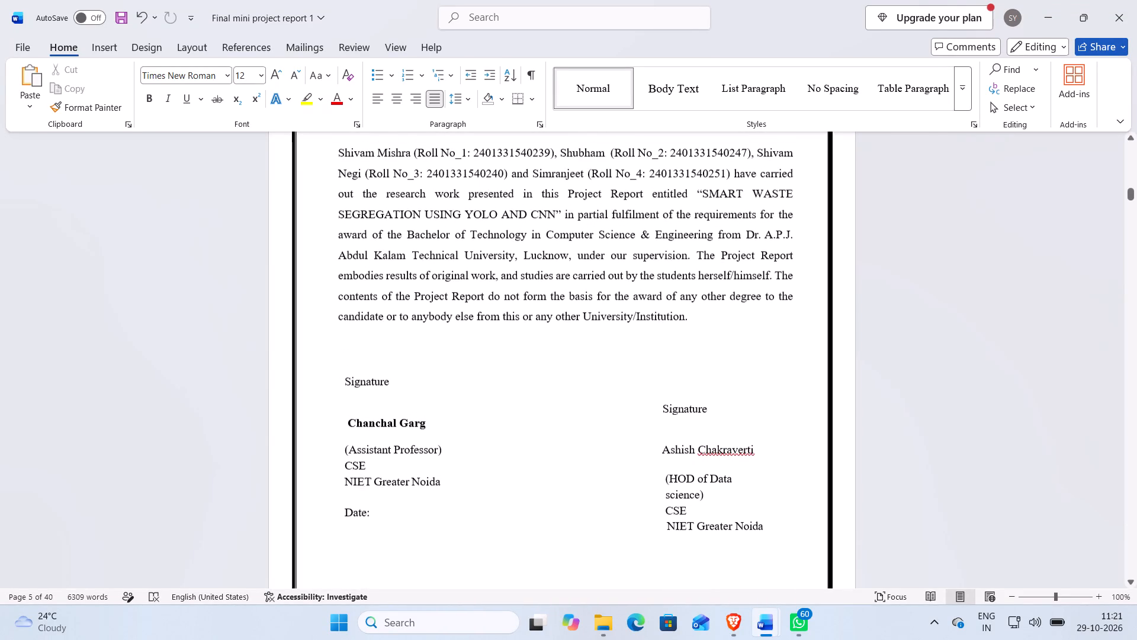
scroll(542, 365, "down", 1)
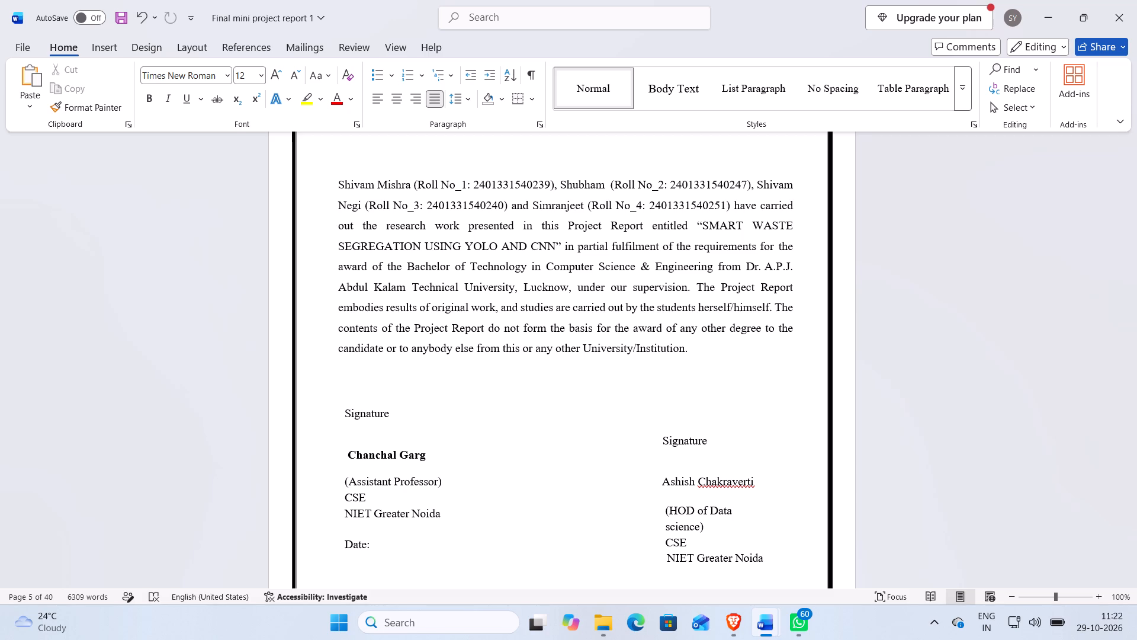
left_click(426, 454)
key("BackSpace")
key("BackSpace")
key("BackSpace")
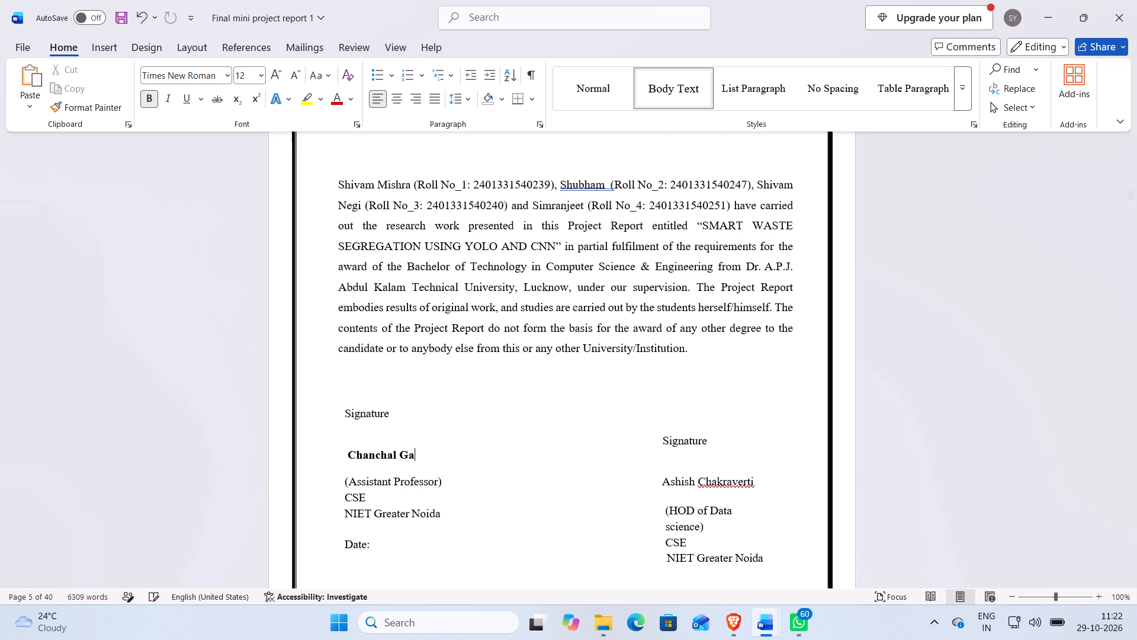
key("BackSpace")
key("BackSpace")
key("BackSpace")
key("BackSpace")
key("BackSpace")
key("BackSpace")
key("BackSpace")
key("BackSpace")
key("BackSpace")
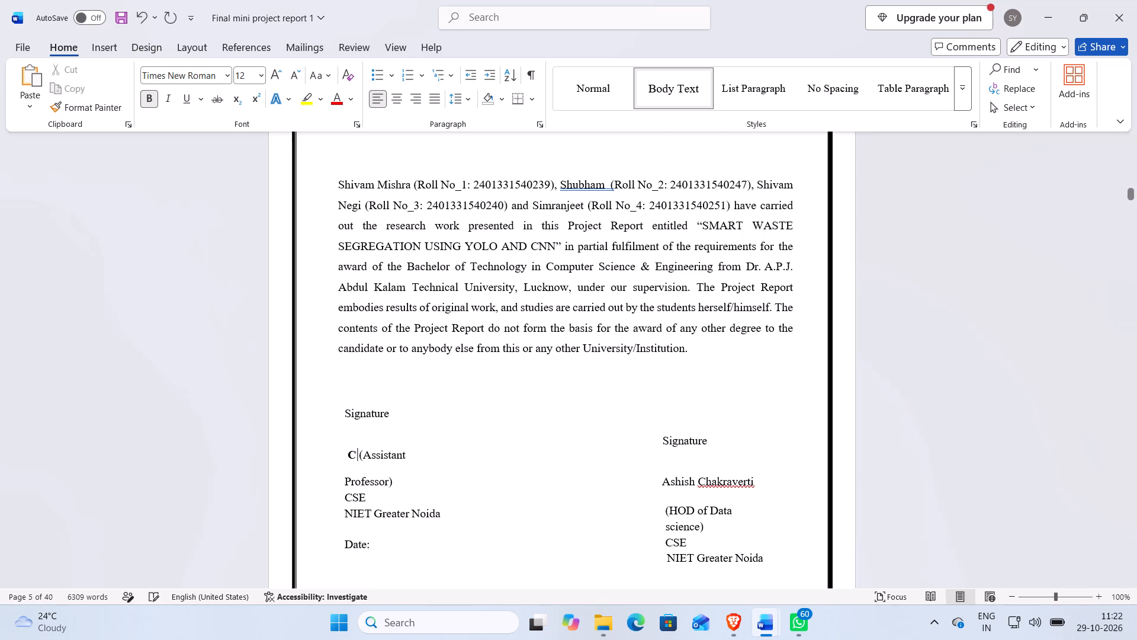
key("BackSpace")
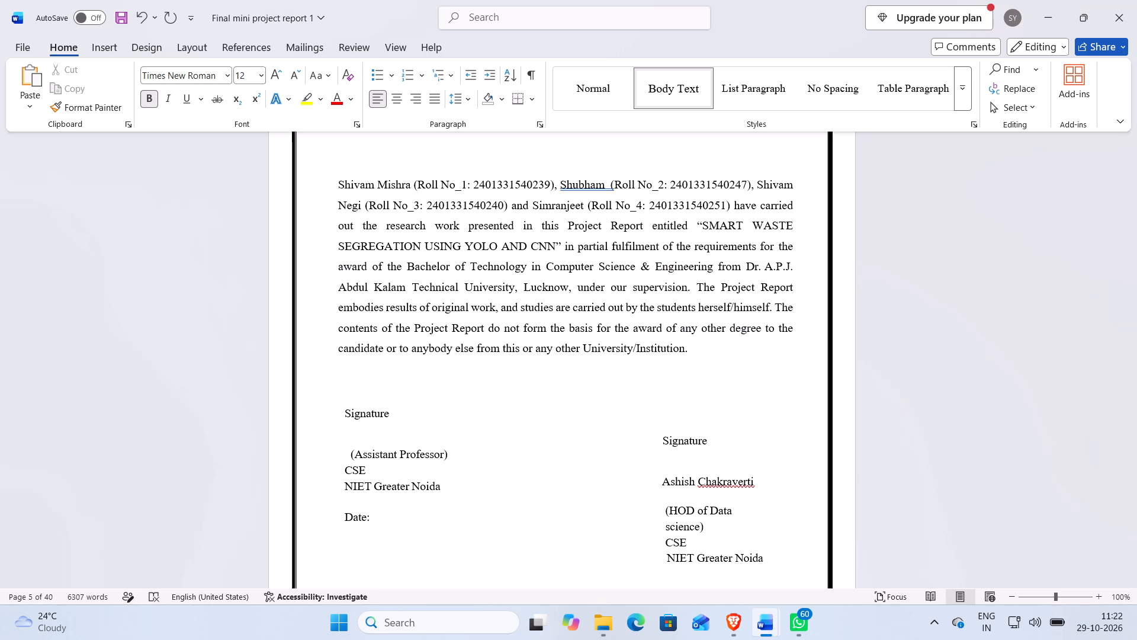
type("ms.")
key("space")
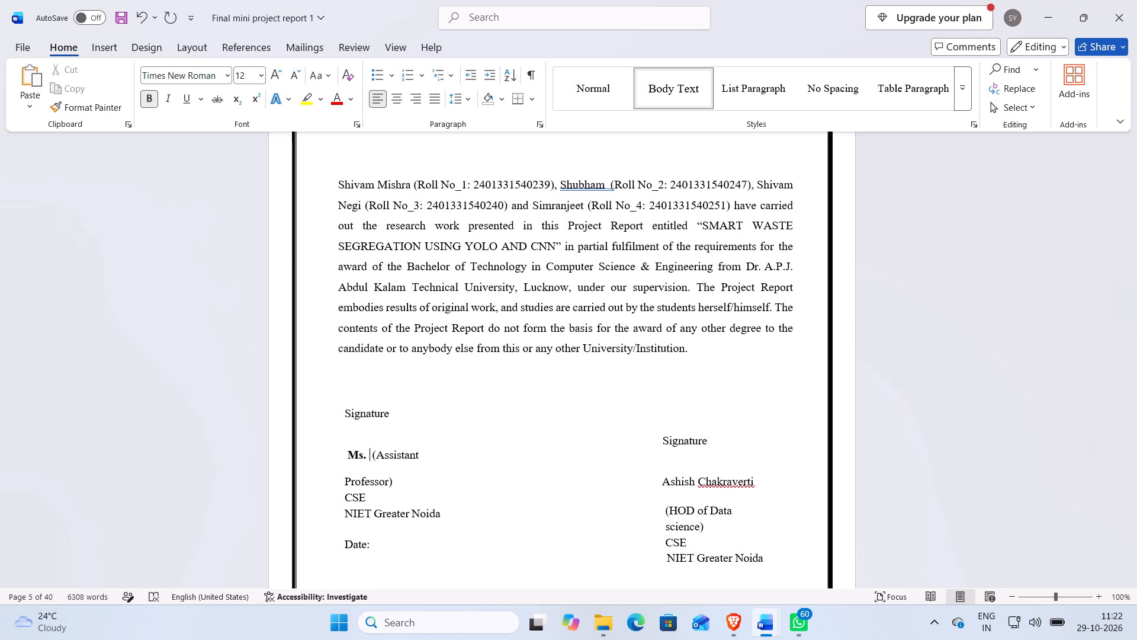
Complete the supervisor's name after “Ms.” in the Certificate signature block, with both first name and surname capitalised.
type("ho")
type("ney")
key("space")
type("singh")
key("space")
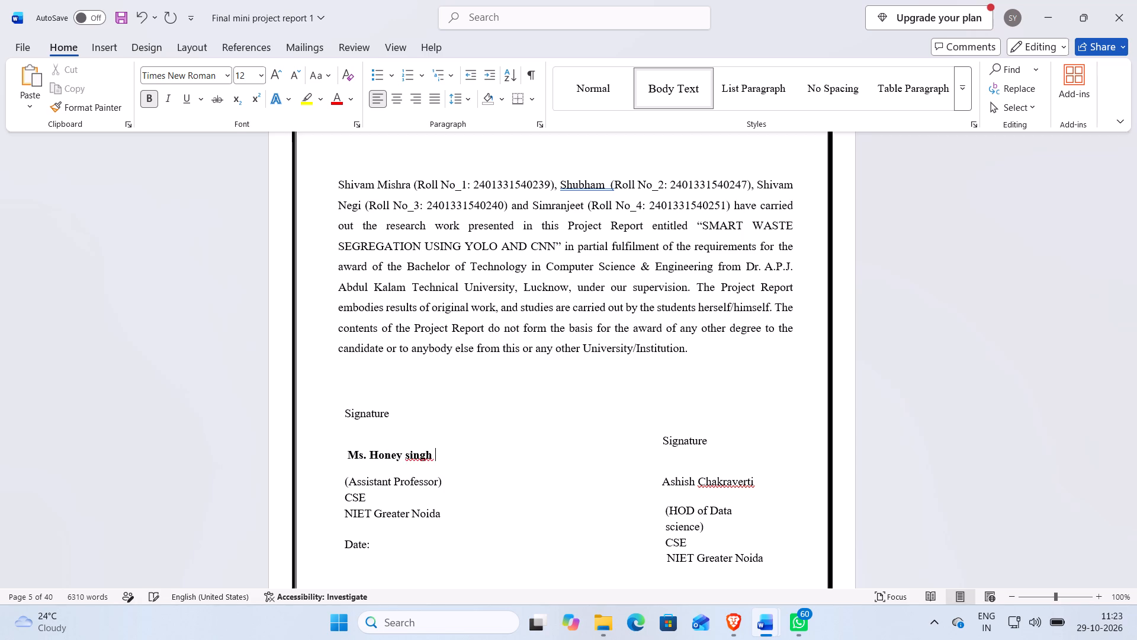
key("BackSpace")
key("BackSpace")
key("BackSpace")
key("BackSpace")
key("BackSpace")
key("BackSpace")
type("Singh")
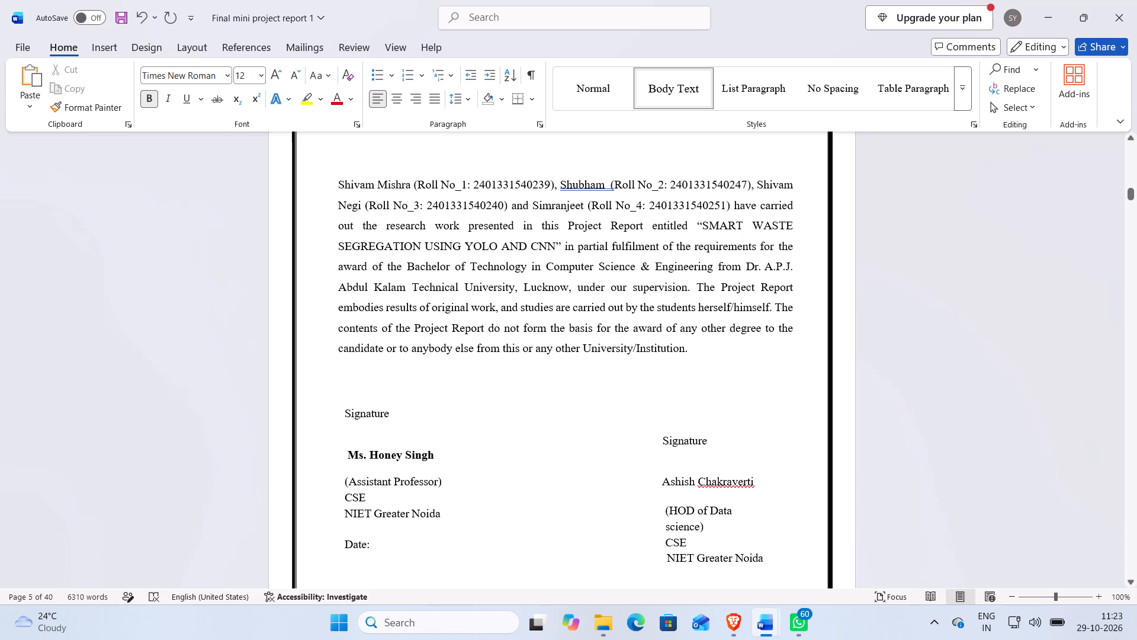
Replace the guide's name in the first Acknowledgements paragraph with the new supervisor's full name, preceded by the title “Ms.”.
scroll(455, 501, "down", 6)
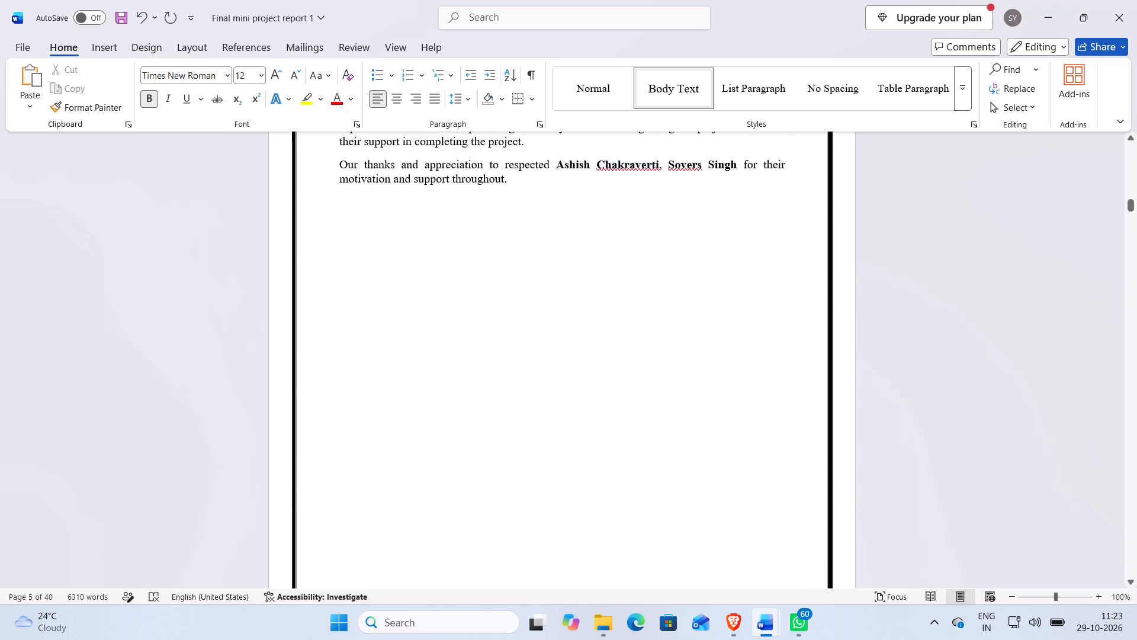
scroll(455, 501, "down", 1)
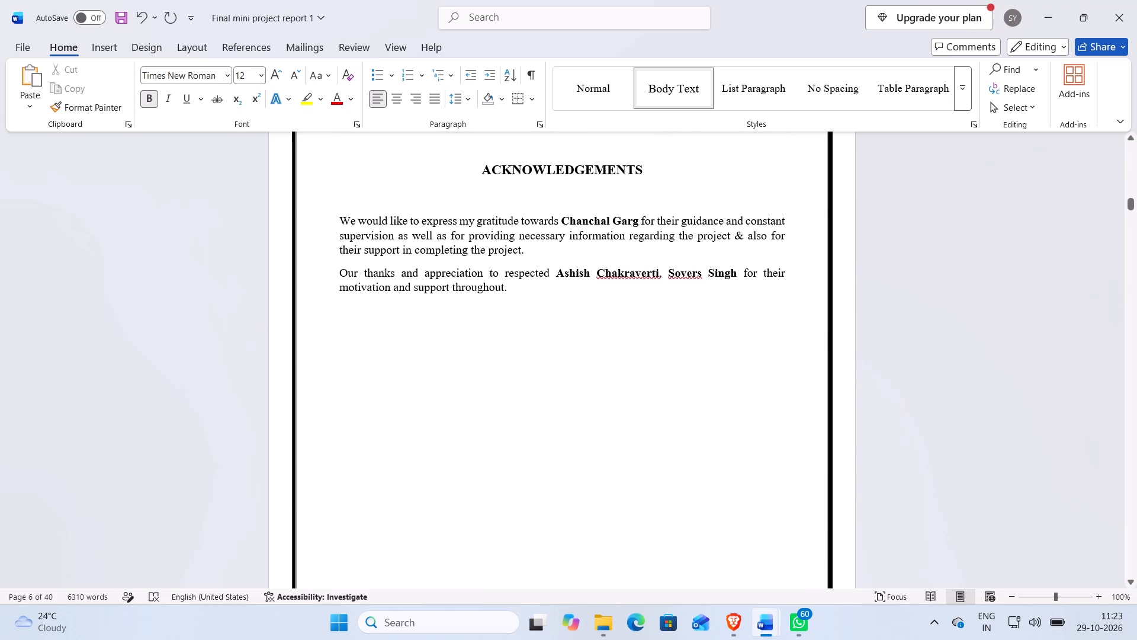
left_click(637, 219)
key("BackSpace")
key("BackSpace")
key("BackSpace")
key("BackSpace")
key("BackSpace")
key("BackSpace")
key("BackSpace")
key("BackSpace")
key("BackSpace")
key("BackSpace")
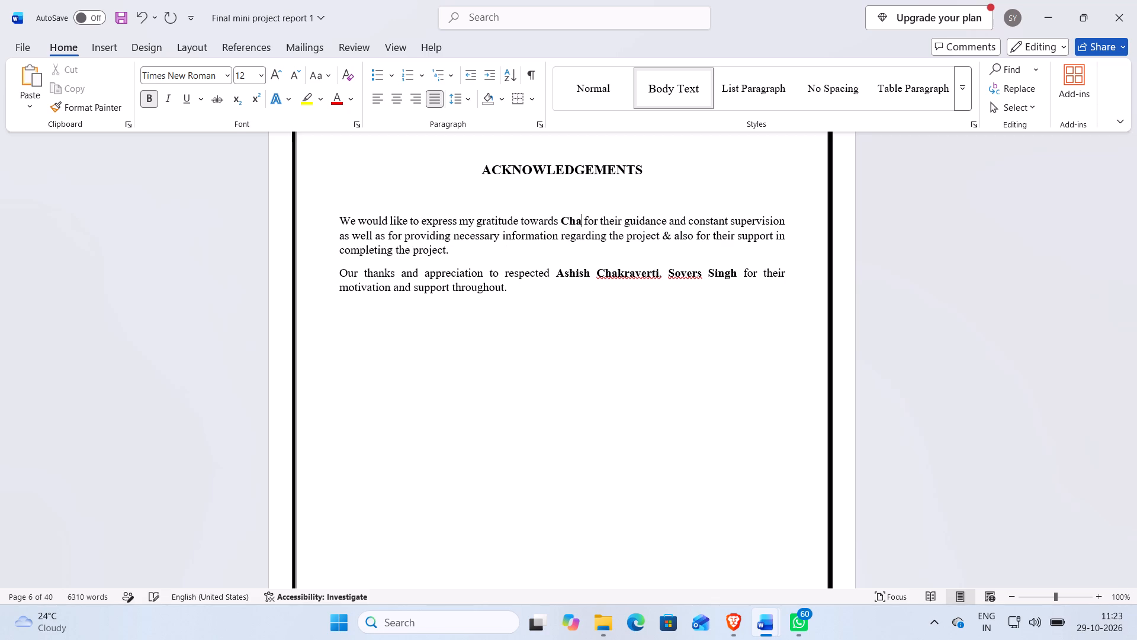
key("BackSpace")
key("BackSpace")
key("BackSpace")
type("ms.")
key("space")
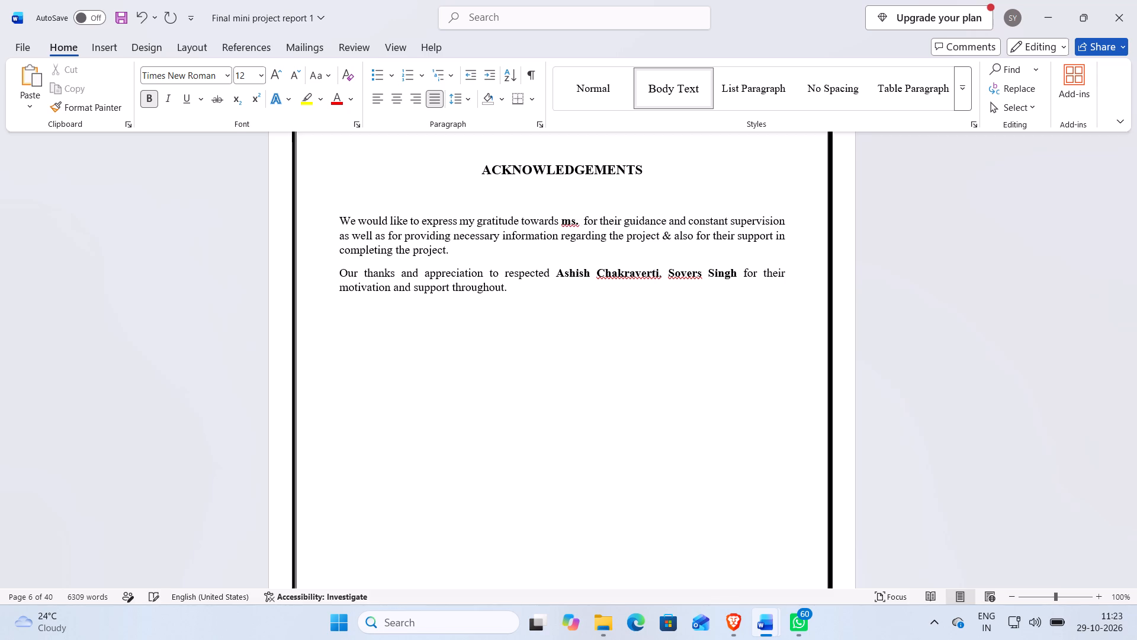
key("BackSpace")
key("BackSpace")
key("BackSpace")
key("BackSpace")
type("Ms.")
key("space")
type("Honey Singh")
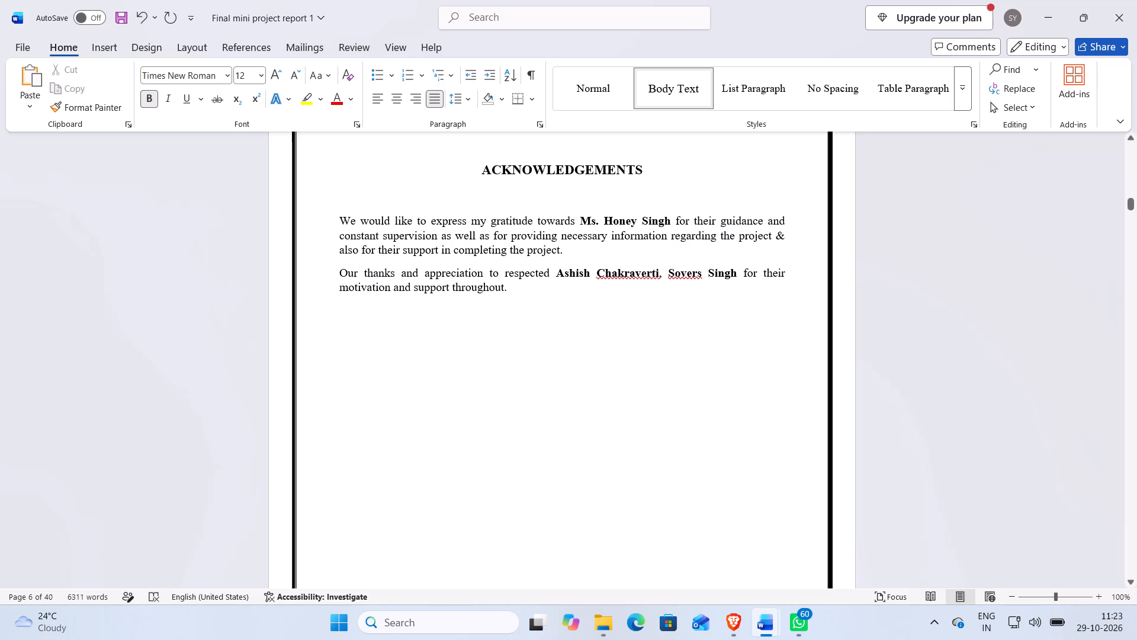
Remove the final “s” from the first name “Sovers” in the second Acknowledgements paragraph.
scroll(582, 261, "down", 1)
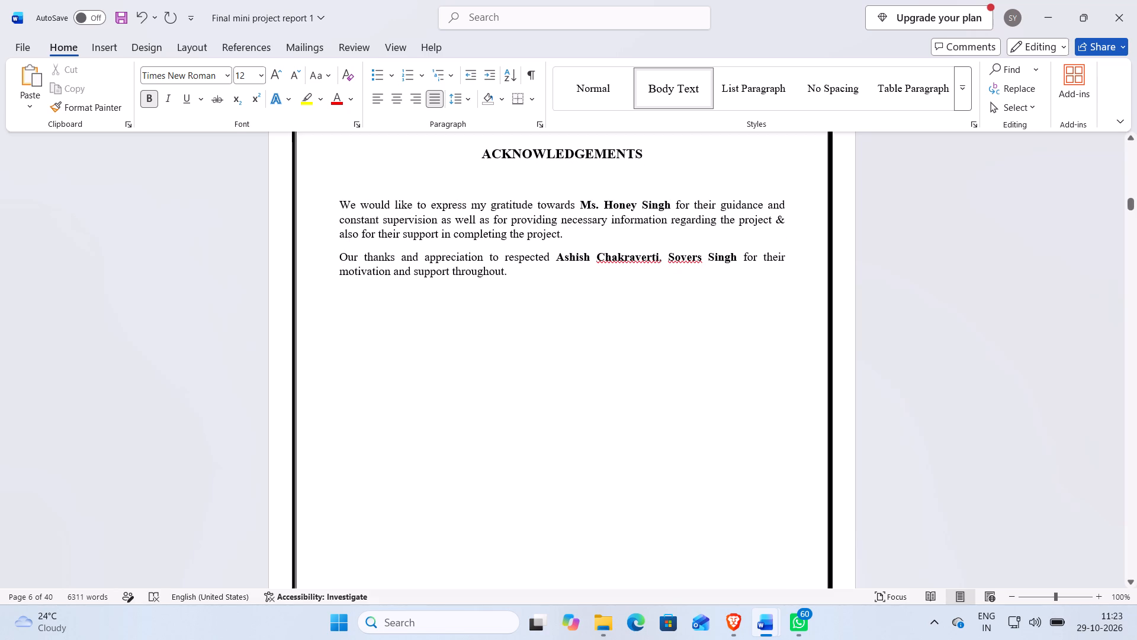
left_click(704, 258)
key("BackSpace")
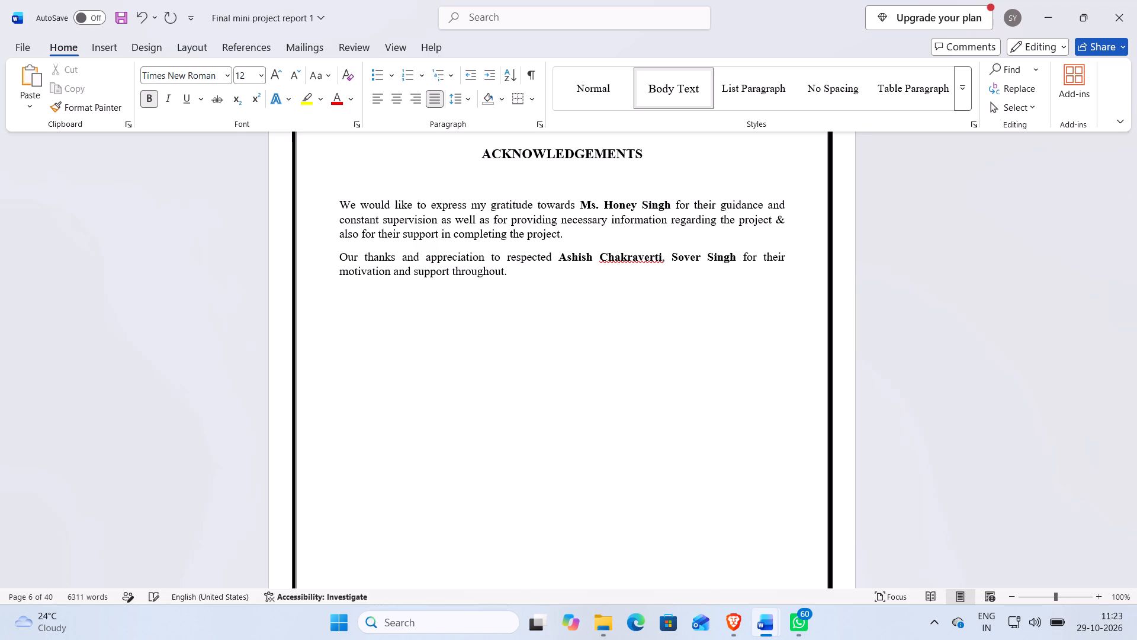
Review the pages from the Acknowledgements through the Abstract for text belonging to the old project.
scroll(704, 258, "down", 7)
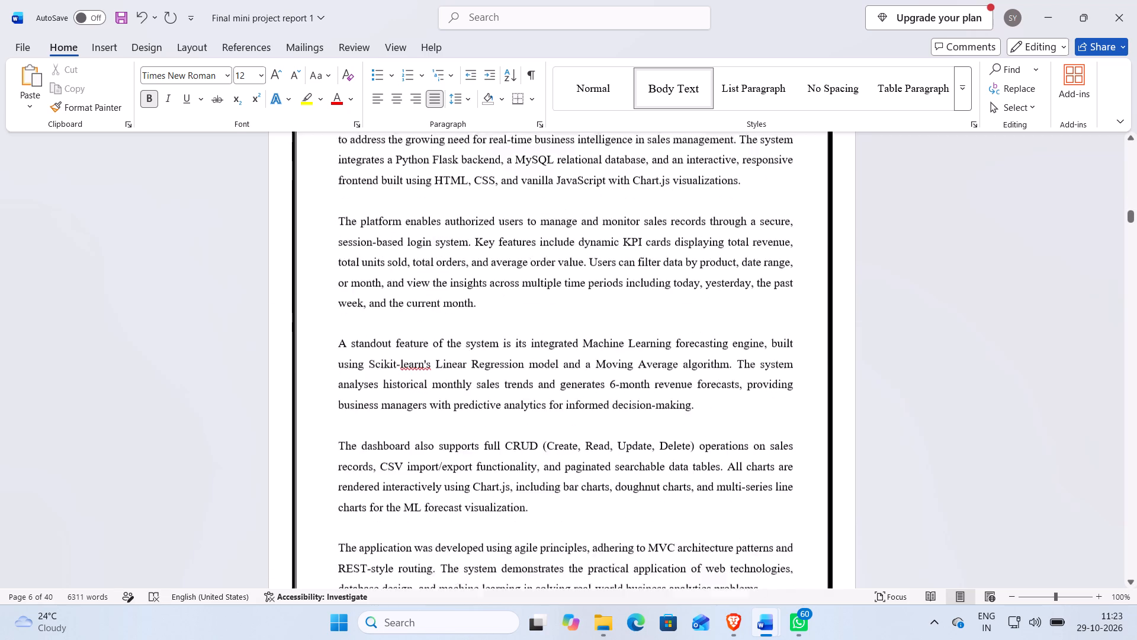
scroll(704, 258, "down", 2)
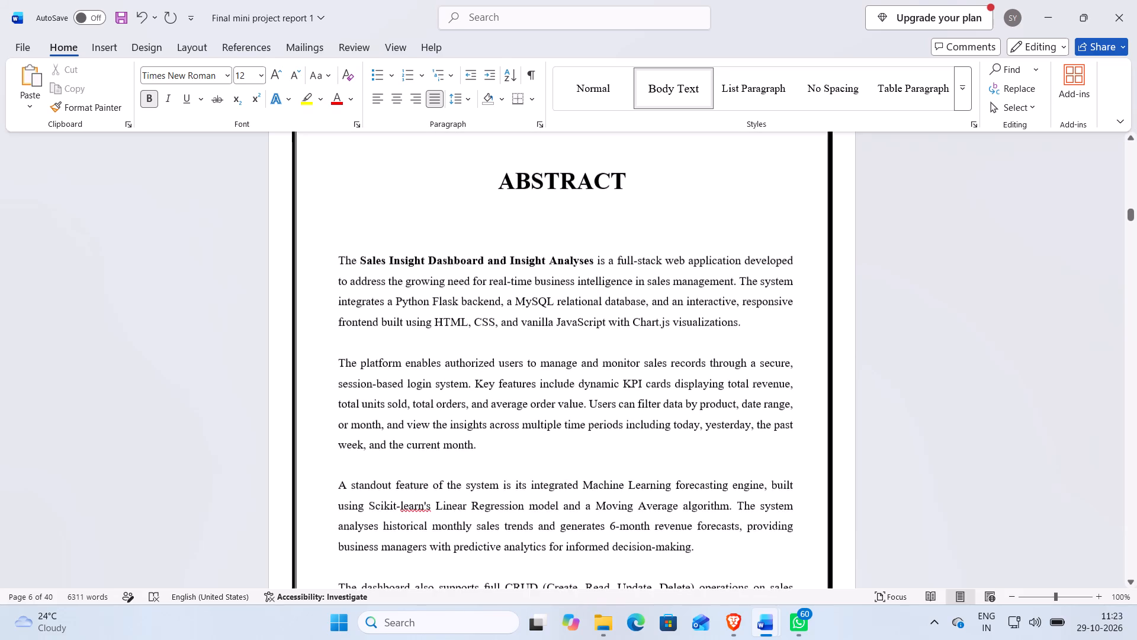
scroll(704, 258, "down", 1)
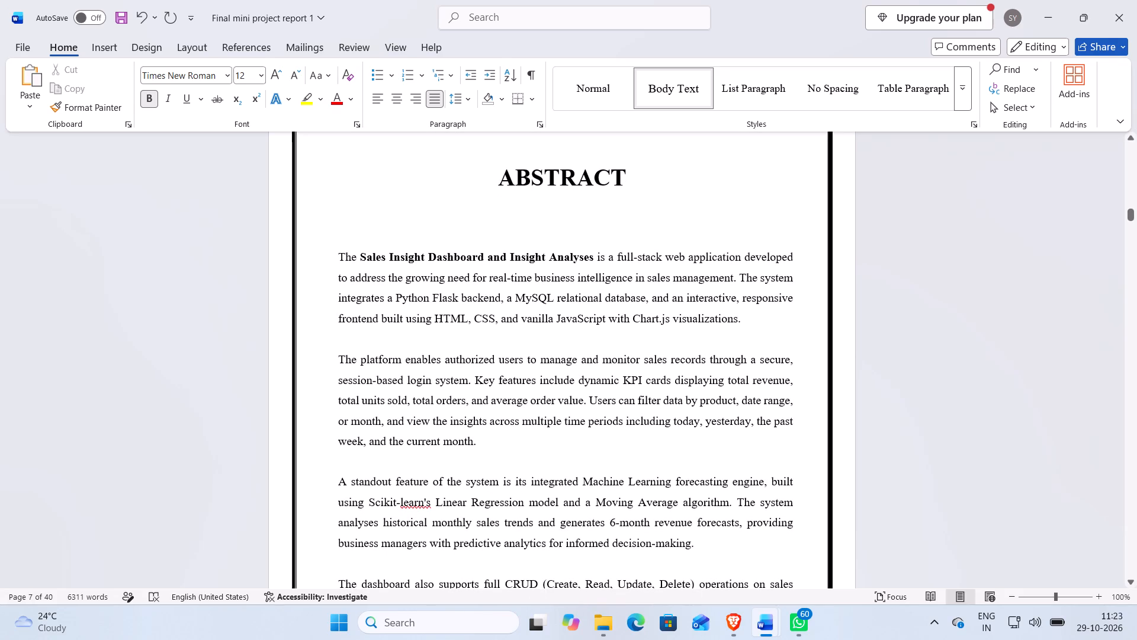
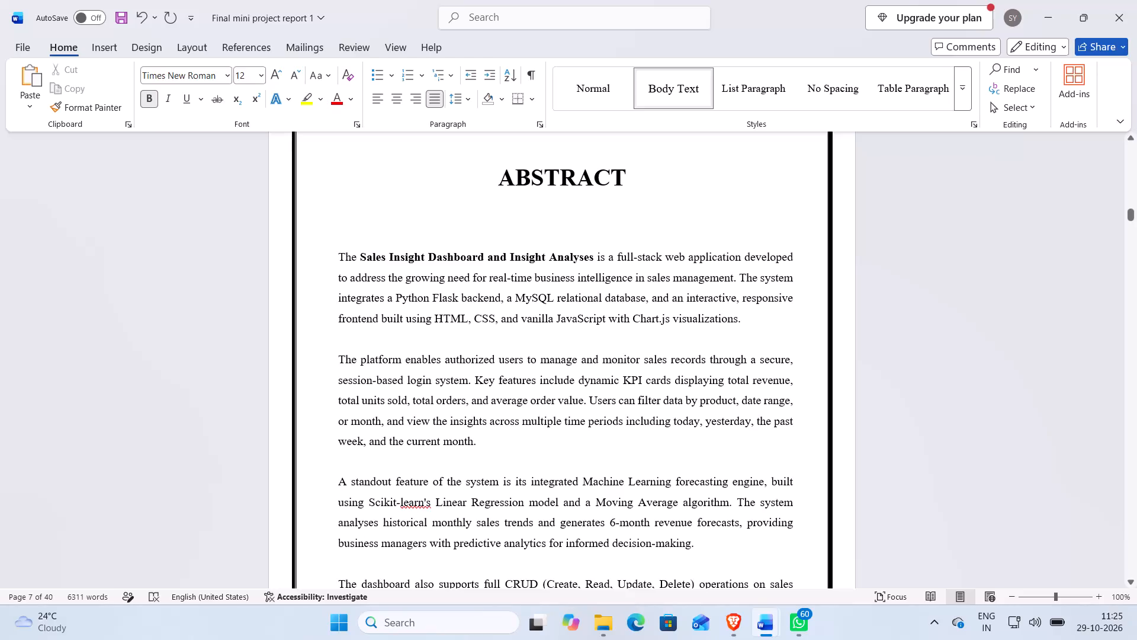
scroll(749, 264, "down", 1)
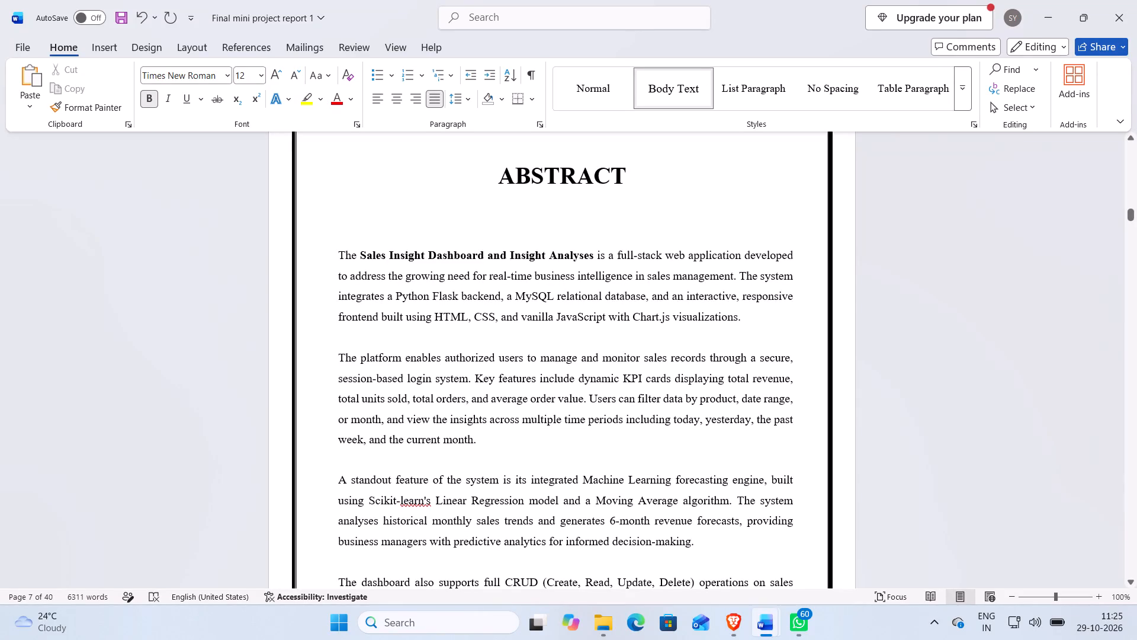
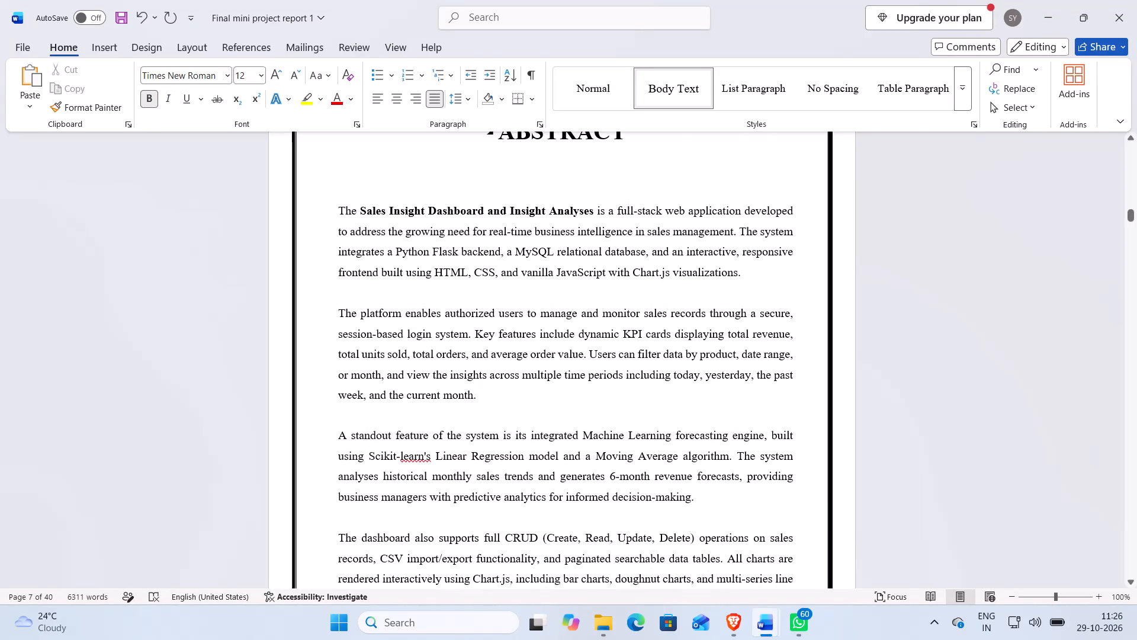
Replace the bold project title in the abstract's first sentence with SMART WASTE SEGREGATION USING YOLO AND CNN.
left_click(590, 212)
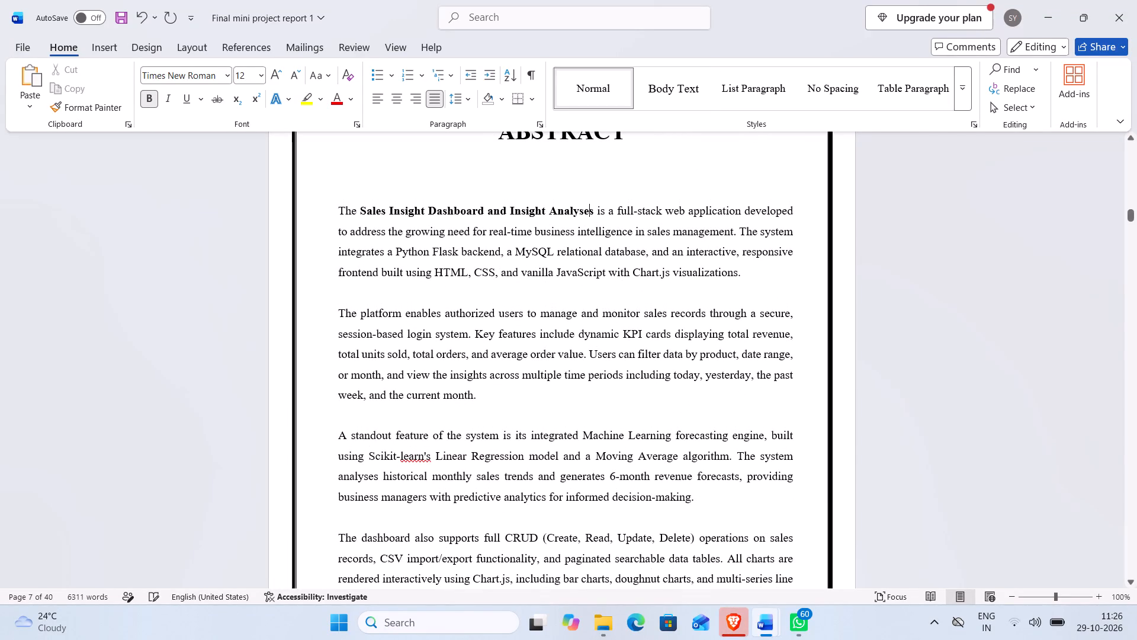
left_click(595, 215)
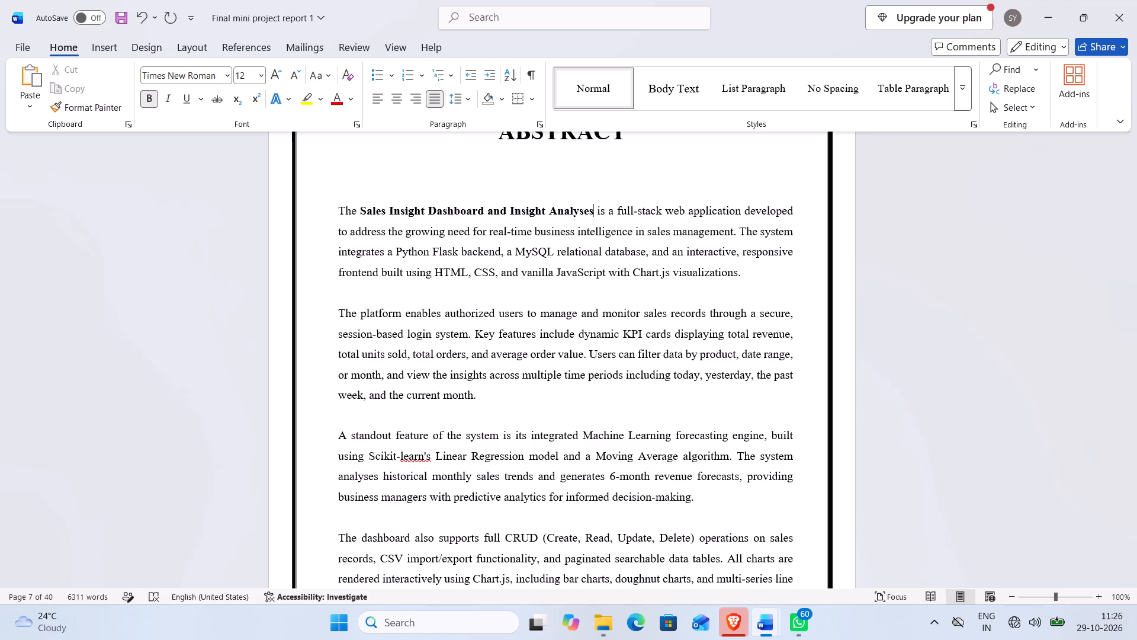
key("BackSpace")
key("BackSpace")
key("BackSpace")
key("BackSpace")
key("BackSpace")
key("BackSpace")
key("BackSpace")
key("BackSpace")
key("BackSpace")
key("BackSpace")
key("BackSpace")
key("BackSpace")
key("BackSpace")
key("BackSpace")
key("BackSpace")
key("BackSpace")
key("BackSpace")
key("BackSpace")
key("BackSpace")
key("BackSpace")
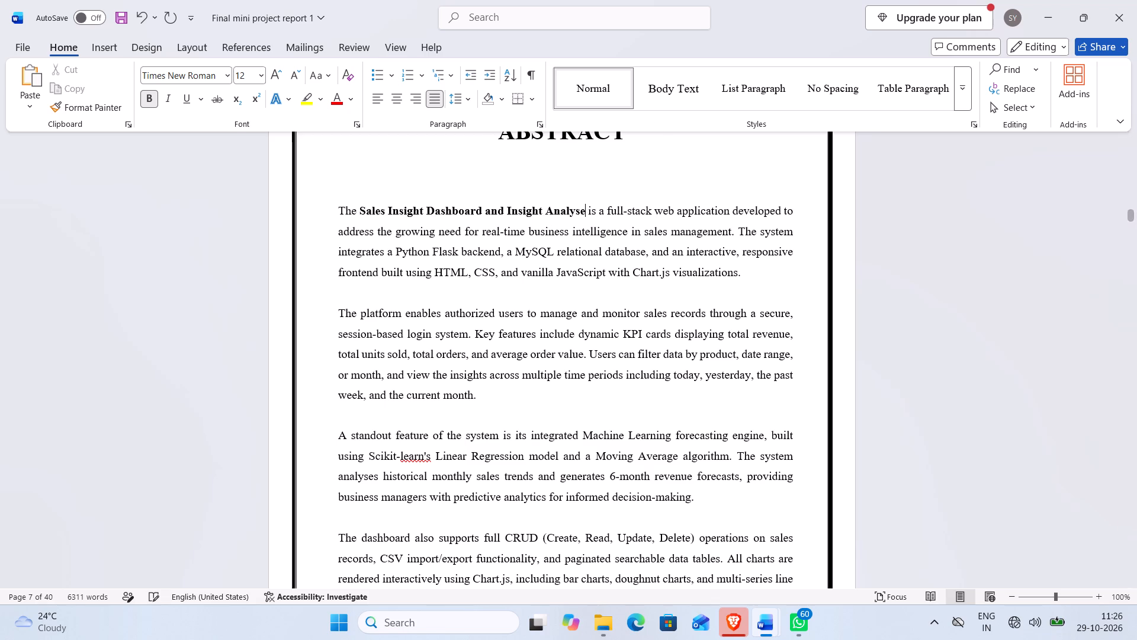
key("BackSpace")
key("BackSpace")
key("BackSpace")
key("BackSpace")
key("BackSpace")
key("BackSpace")
key("BackSpace")
key("BackSpace")
key("BackSpace")
key("BackSpace")
key("BackSpace")
key("BackSpace")
key("BackSpace")
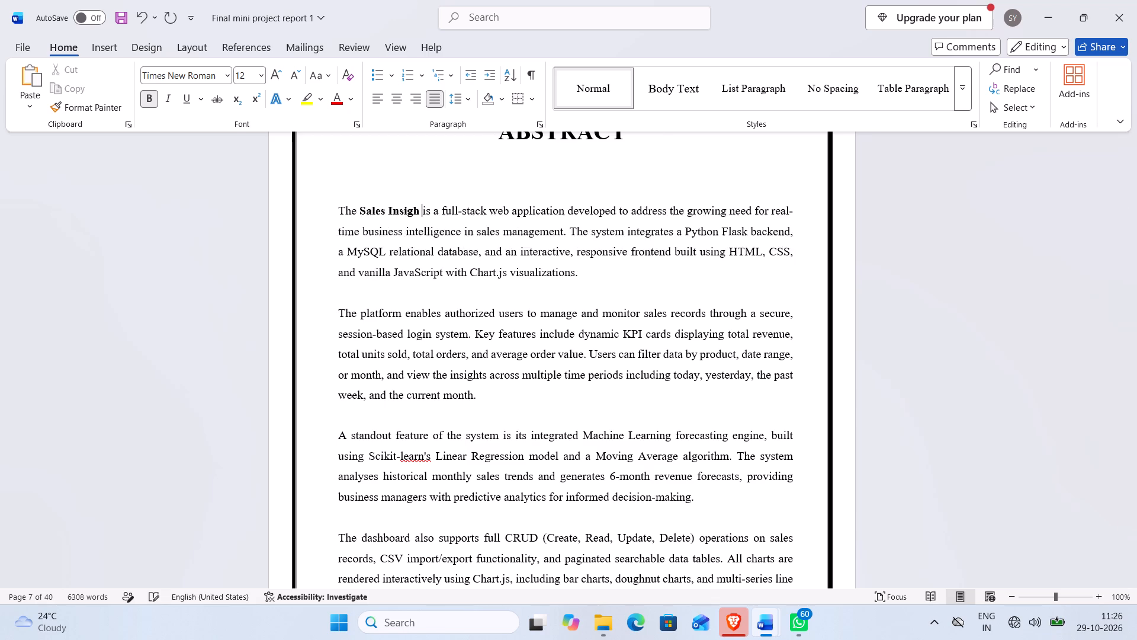
key("BackSpace")
key("BackSpace")
key("BackSpace")
key("BackSpace")
key("BackSpace")
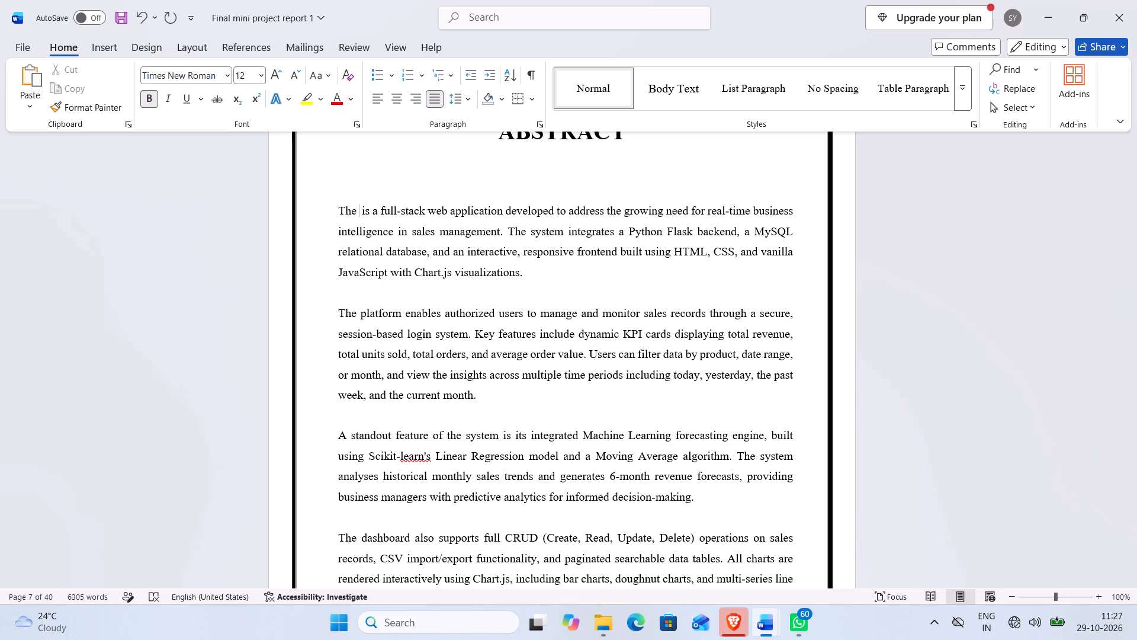
key("shift+s")
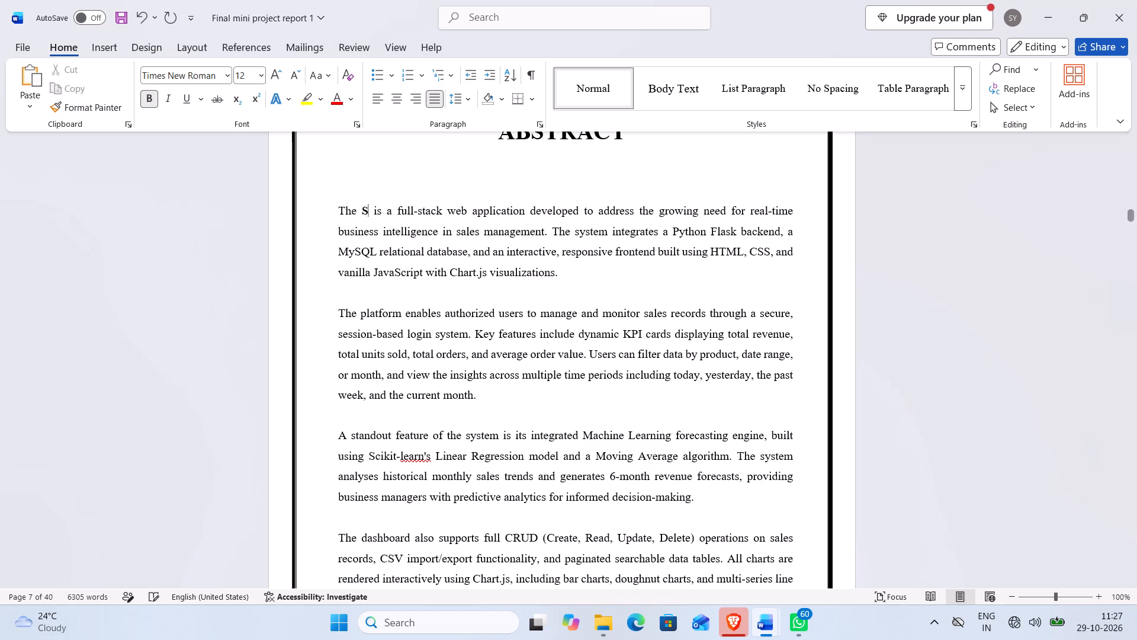
type("NART")
key("shift+BackSpace")
key("BackSpace")
key("BackSpace")
key("BackSpace")
type("ma")
key("BackSpace")
key("BackSpace")
type("MART WAS")
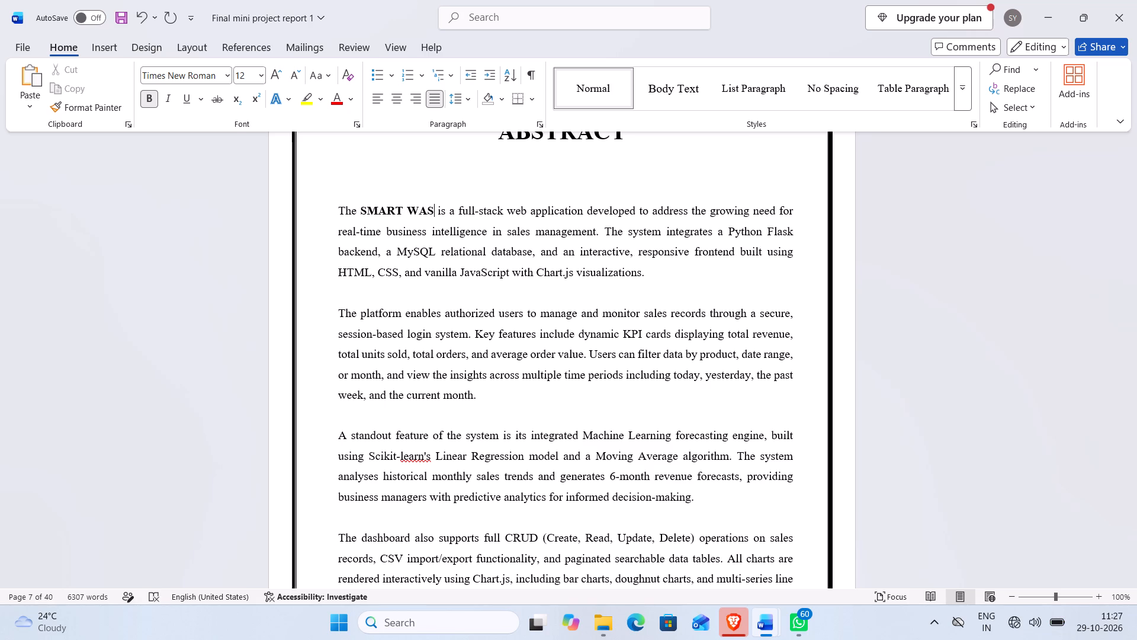
type("TE SEGREGATION")
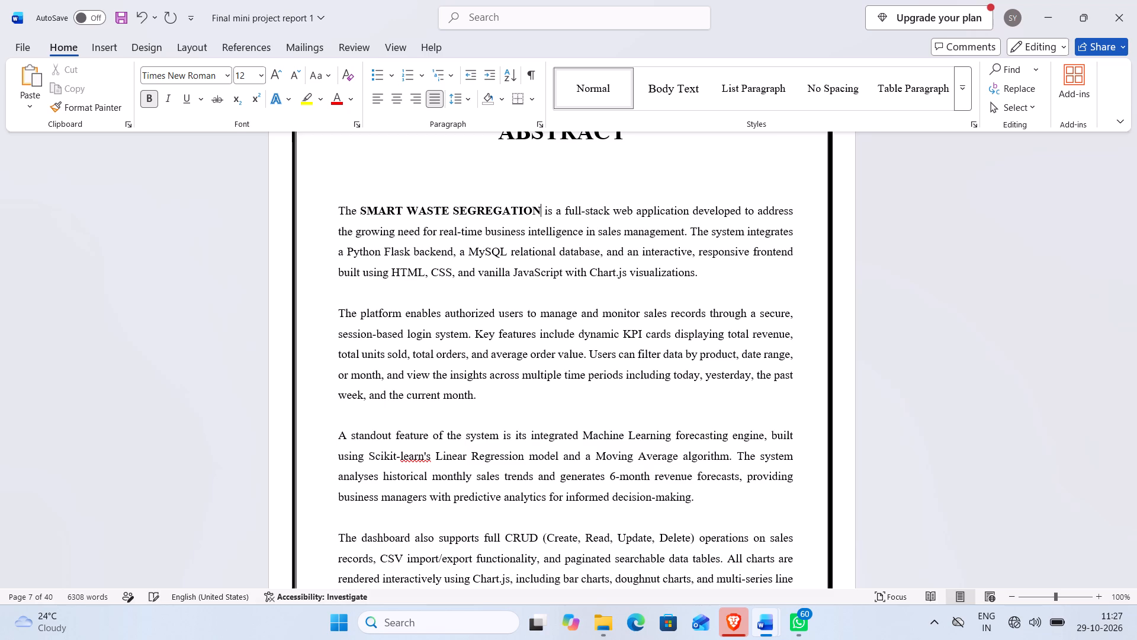
key("space")
type("USING")
key("space")
type("YOLO AD")
key("shift+BackSpace")
type("ND")
key("space")
type("CNN")
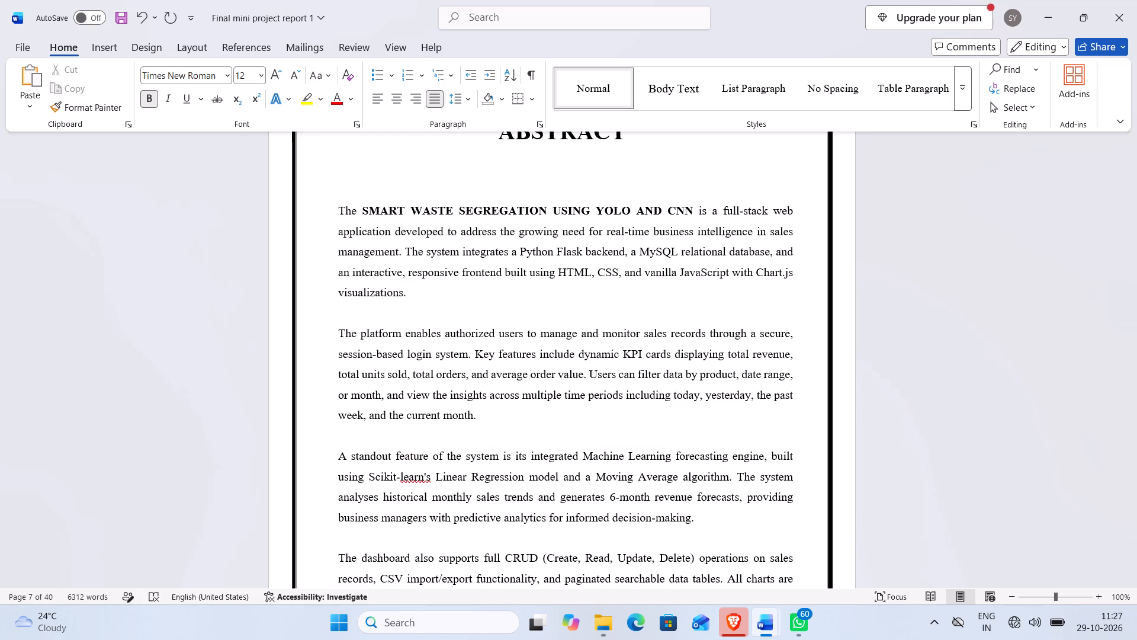
Enclose the new project title in the abstract's first sentence in double quotation marks.
key("shift+quotedbl")
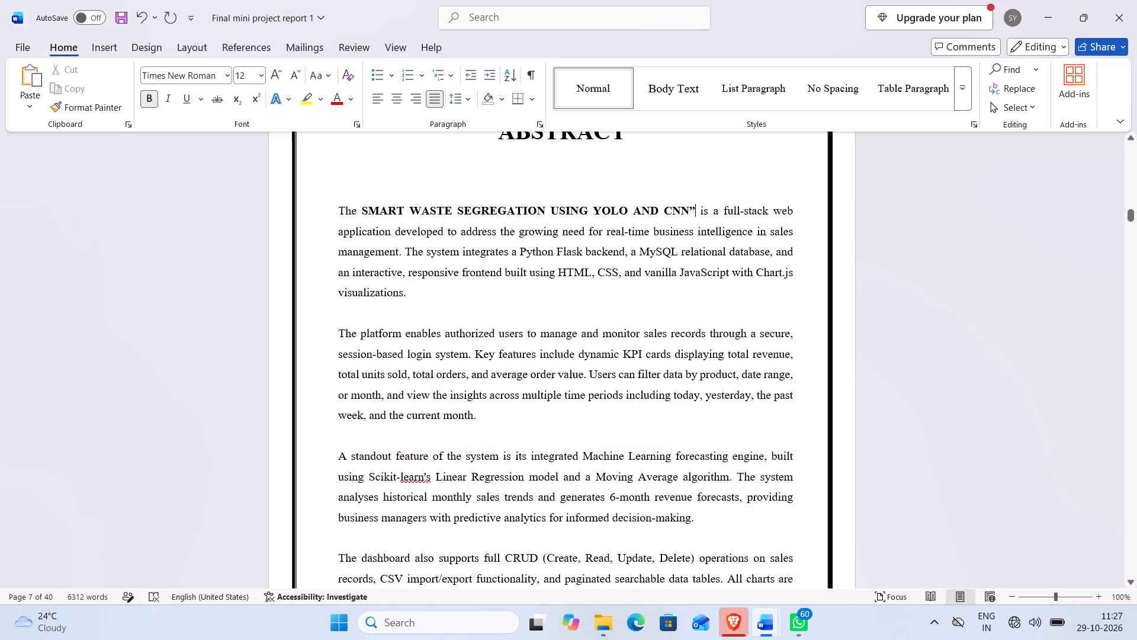
left_click(361, 213)
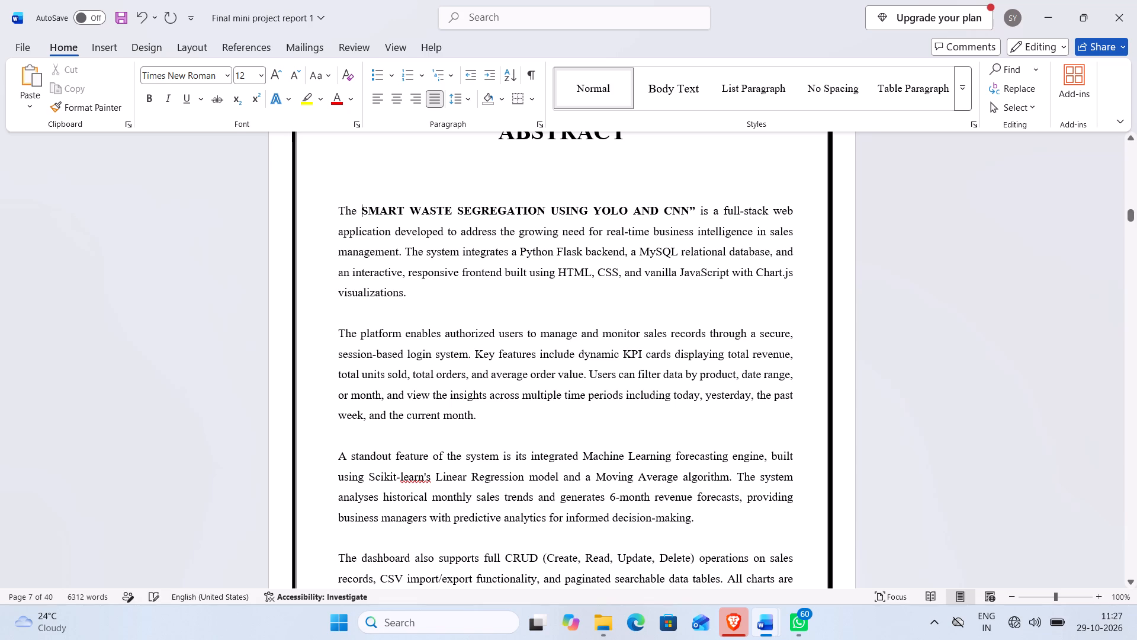